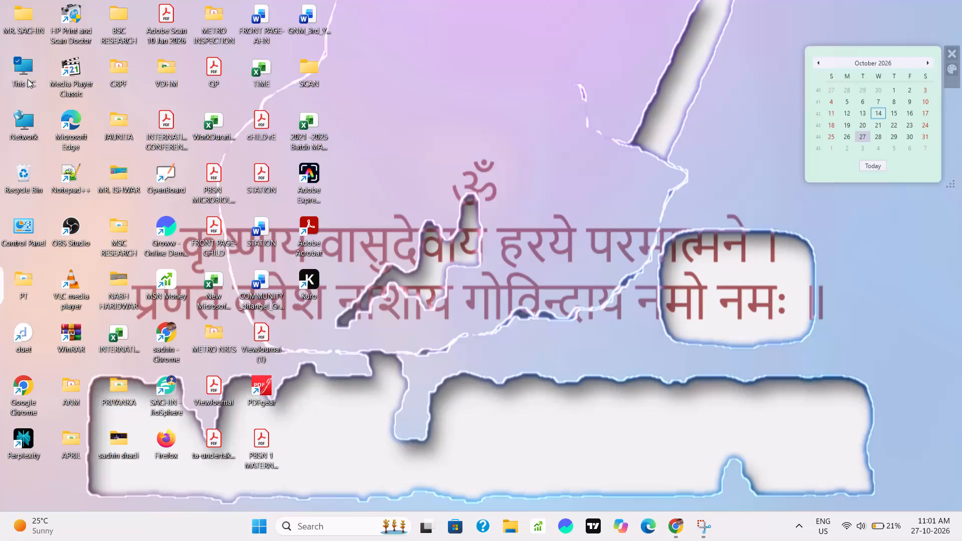
Open the NPCC 1ST YEAR MRP 25-26 workbook from the NPCC I YEAR (2025-2027) folder on drive E and enable editing.
double_click(522, 125)
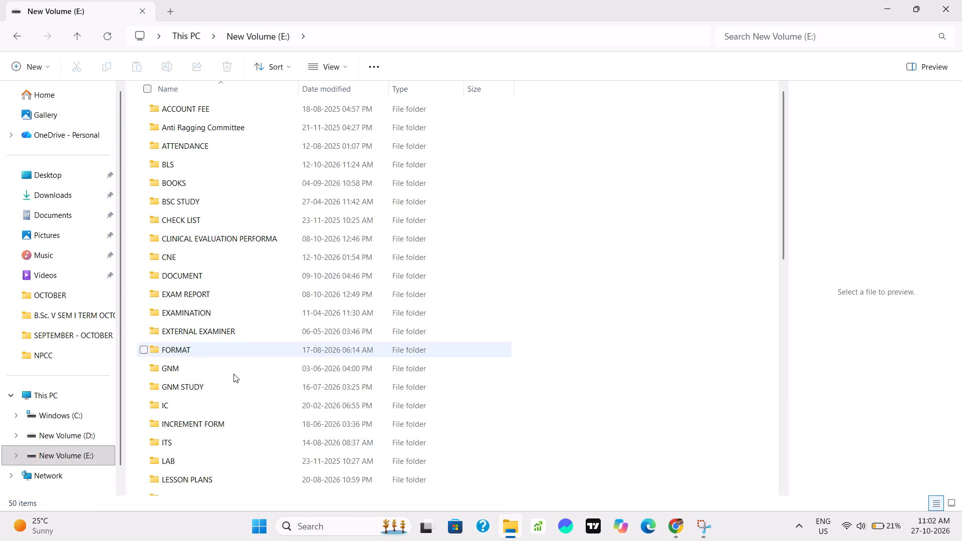
scroll(204, 443, "down", 4)
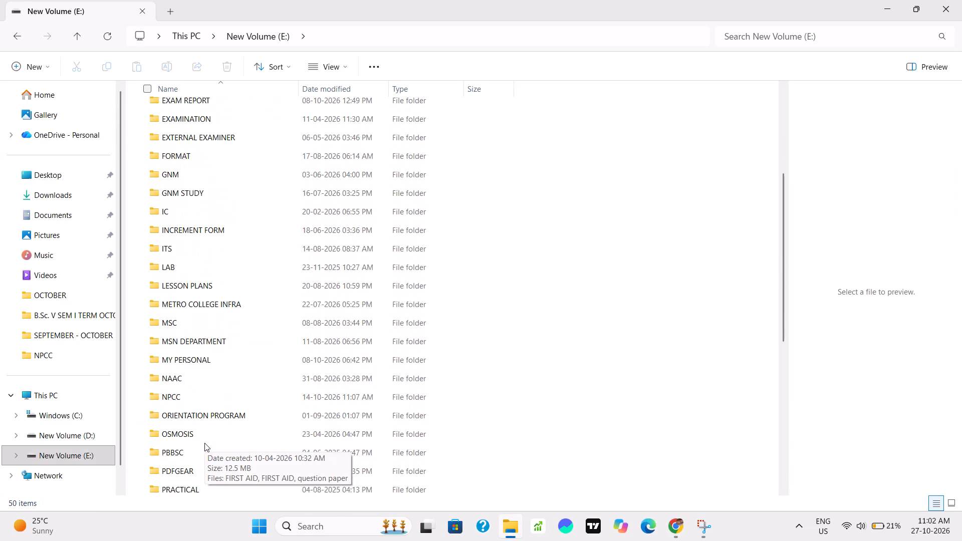
scroll(204, 443, "down", 1)
double_click(190, 390)
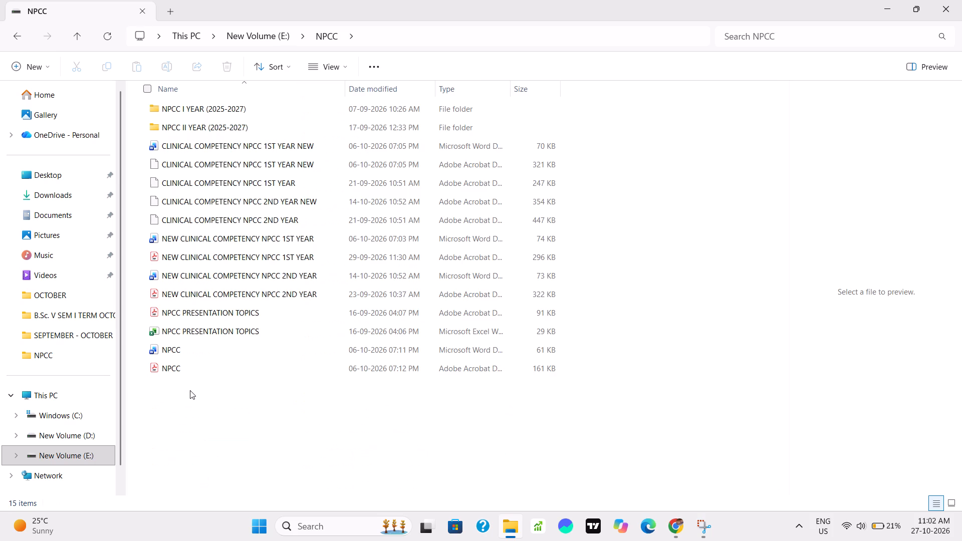
double_click(213, 108)
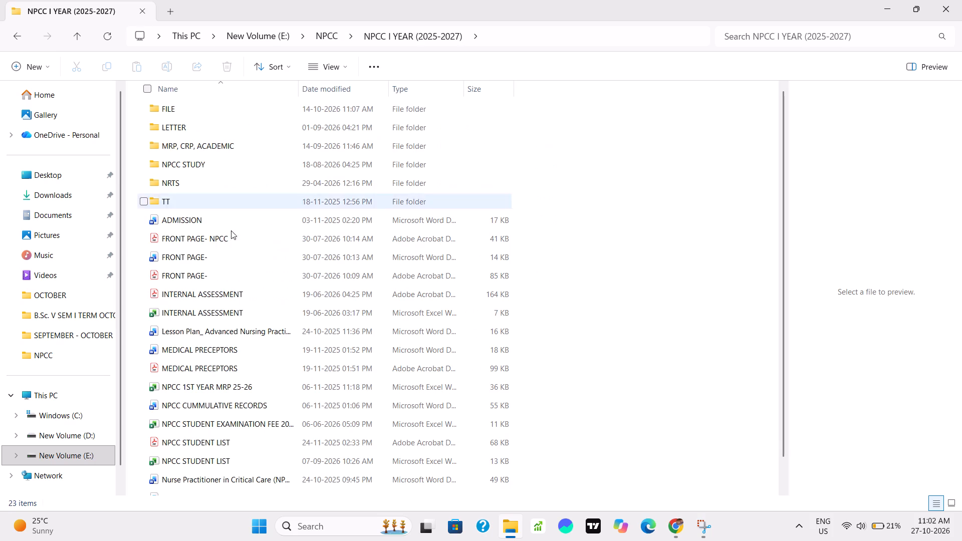
double_click(228, 393)
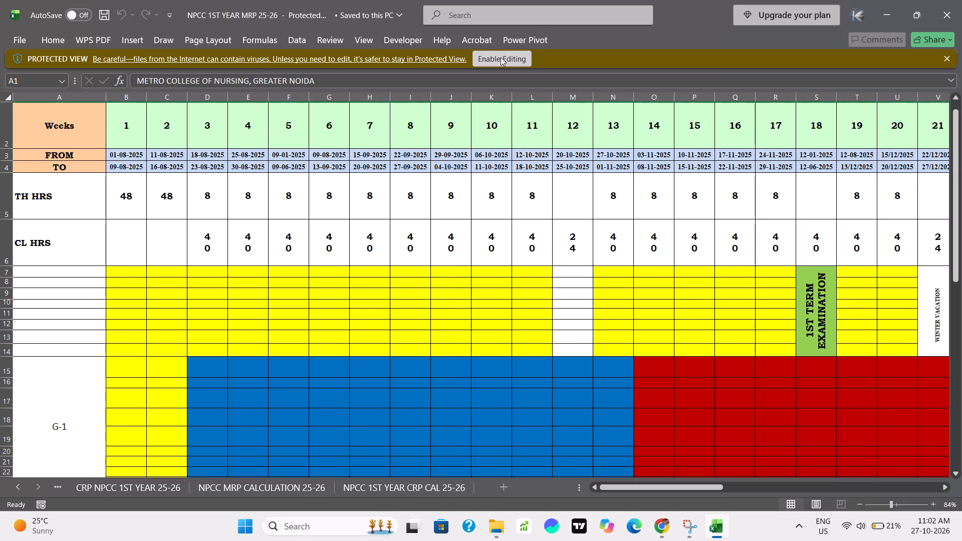
left_click(503, 58)
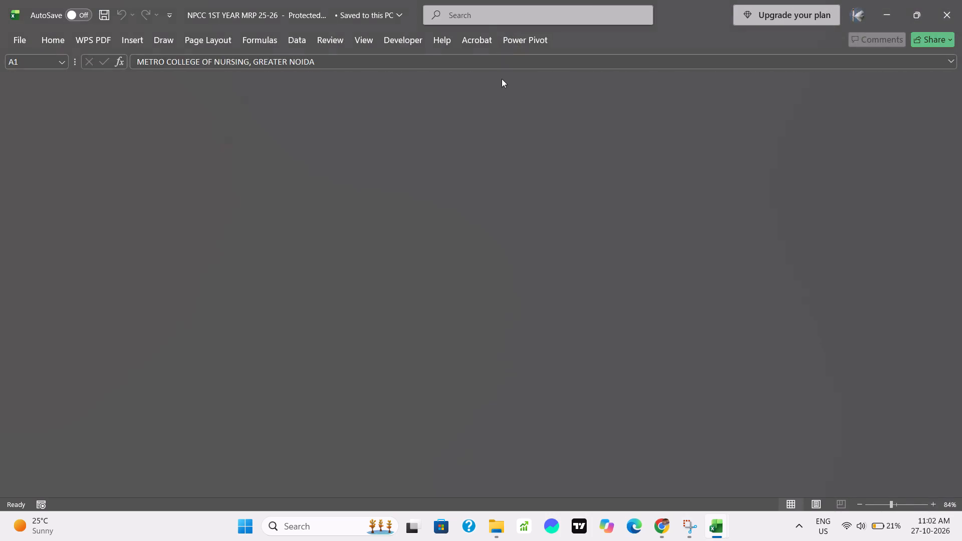
Examine the NPCC I Year master rotation plan across its weeks, hours and group rows, and close the workbook.
left_click(508, 290)
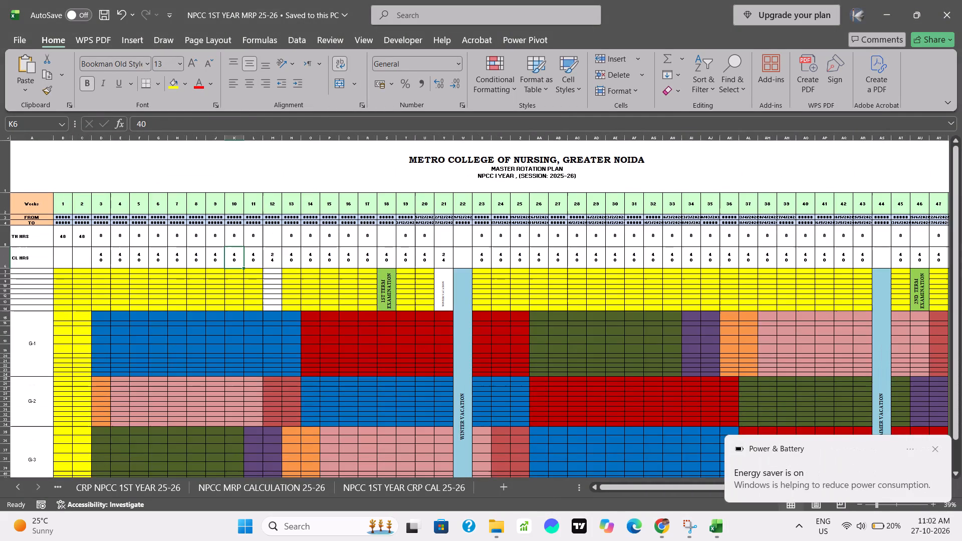
left_click(935, 445)
scroll(394, 309, "right", 1)
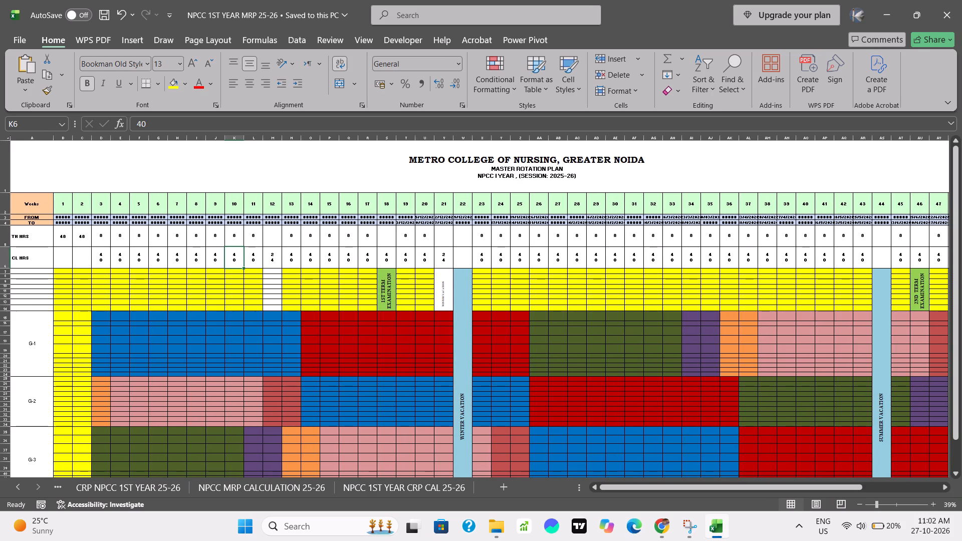
scroll(586, 336, "left", 5)
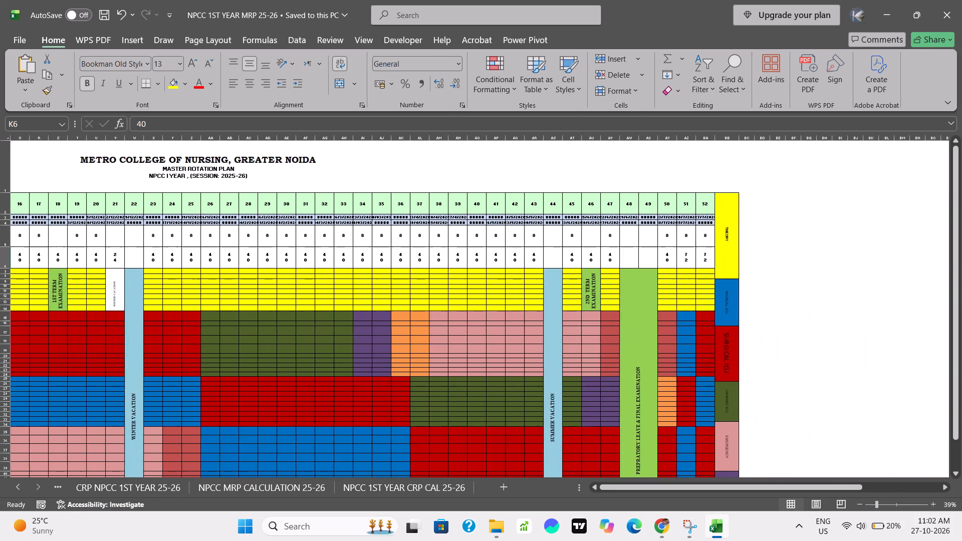
scroll(586, 336, "right", 1)
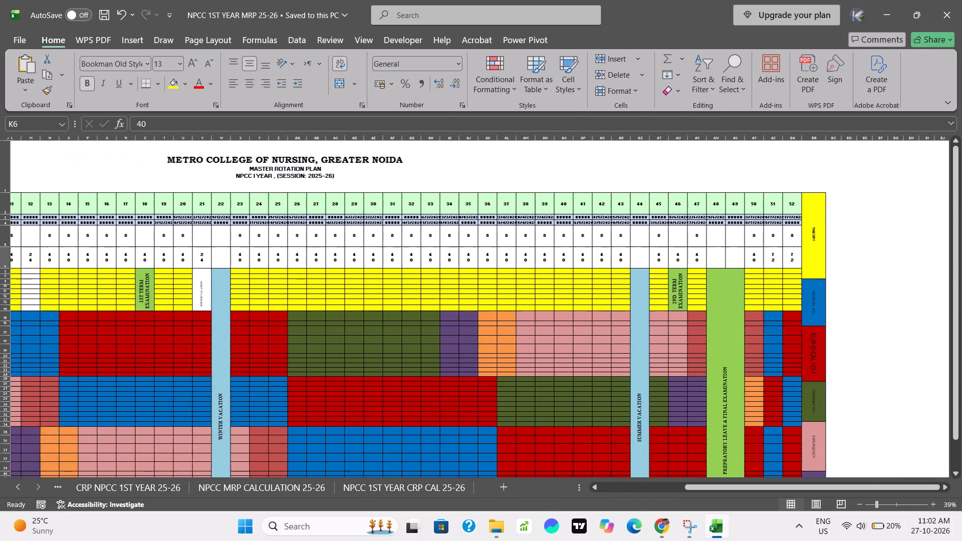
scroll(586, 336, "right", 3)
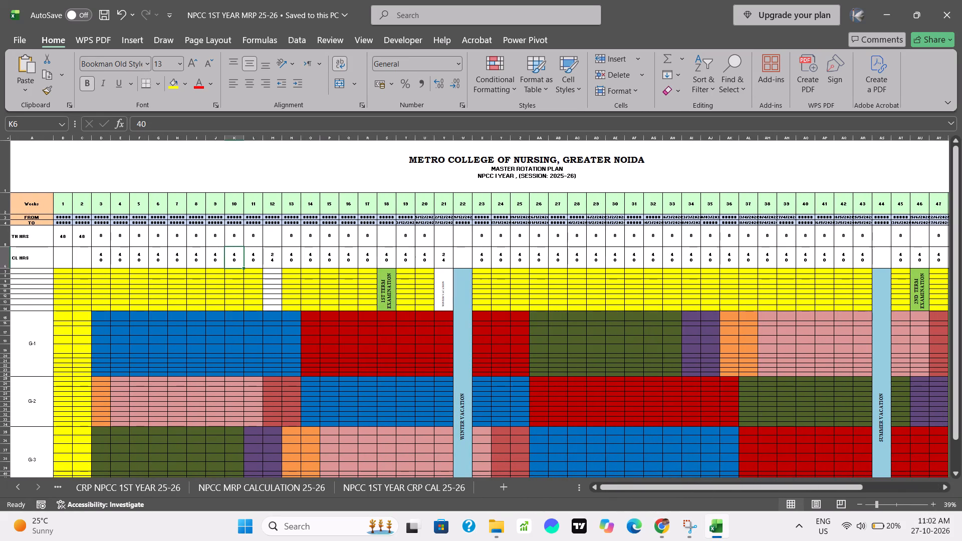
scroll(586, 336, "down", 3)
scroll(586, 336, "up", 1)
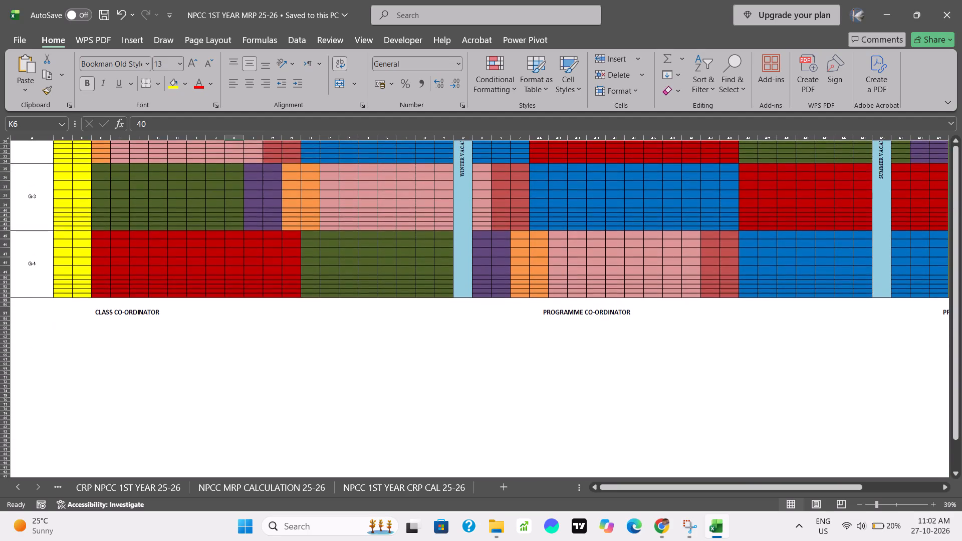
scroll(586, 336, "up", 2)
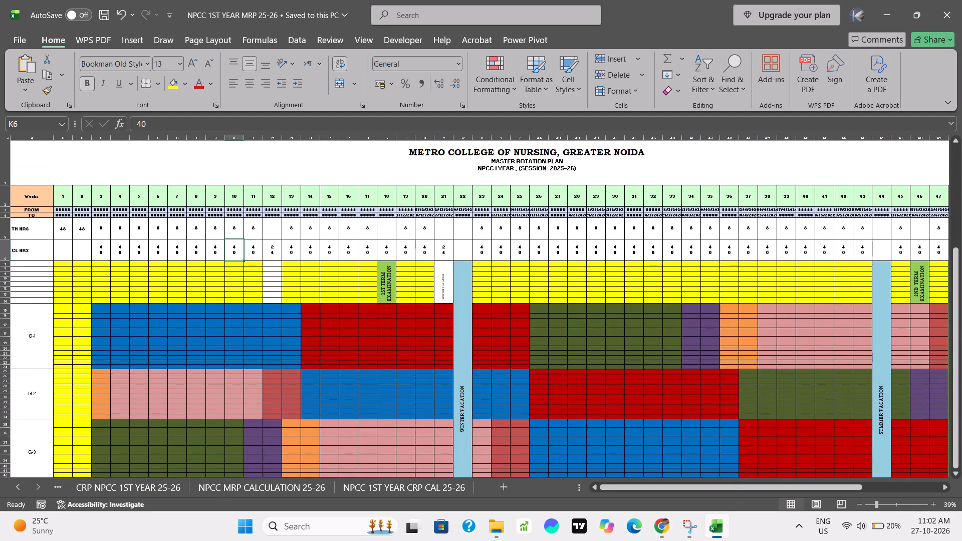
scroll(586, 336, "up", 2)
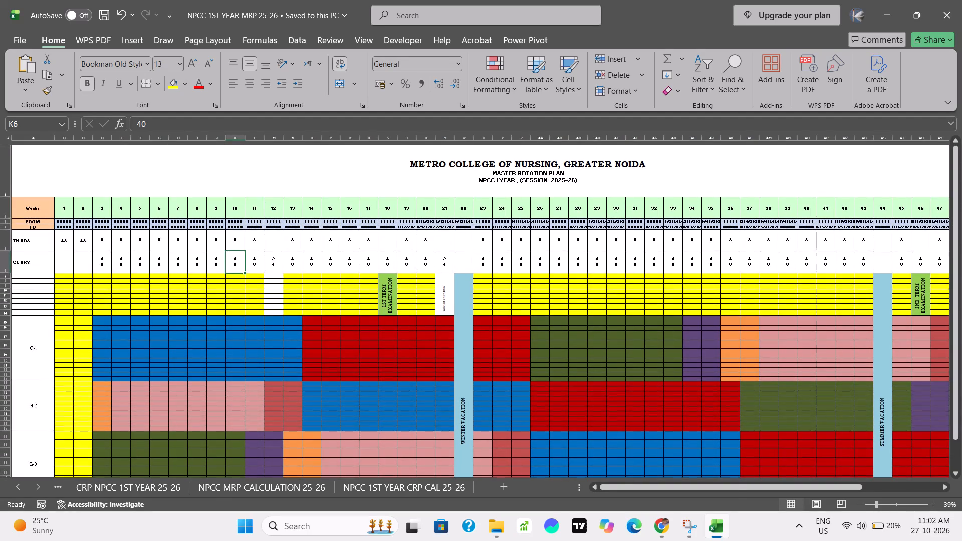
scroll(586, 336, "up", 1)
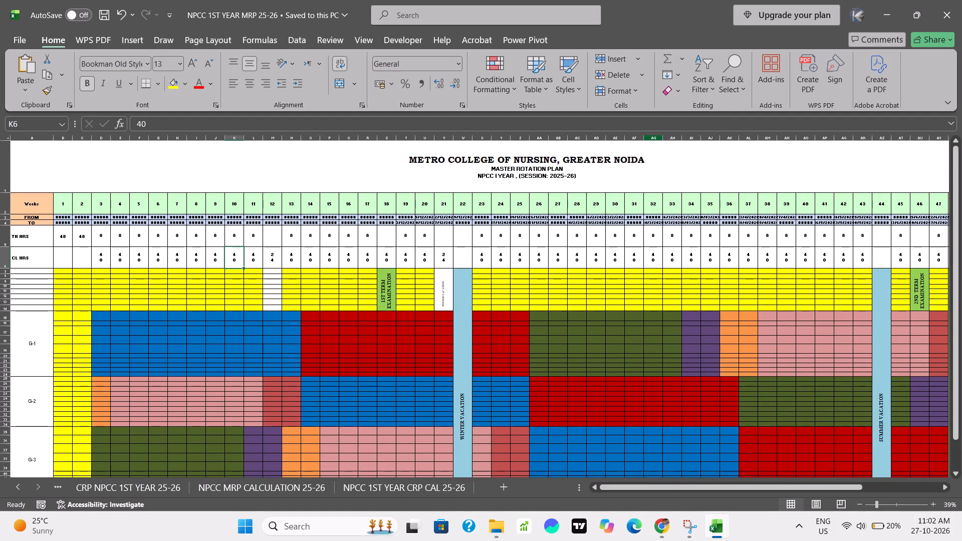
scroll(230, 267, "right", 1)
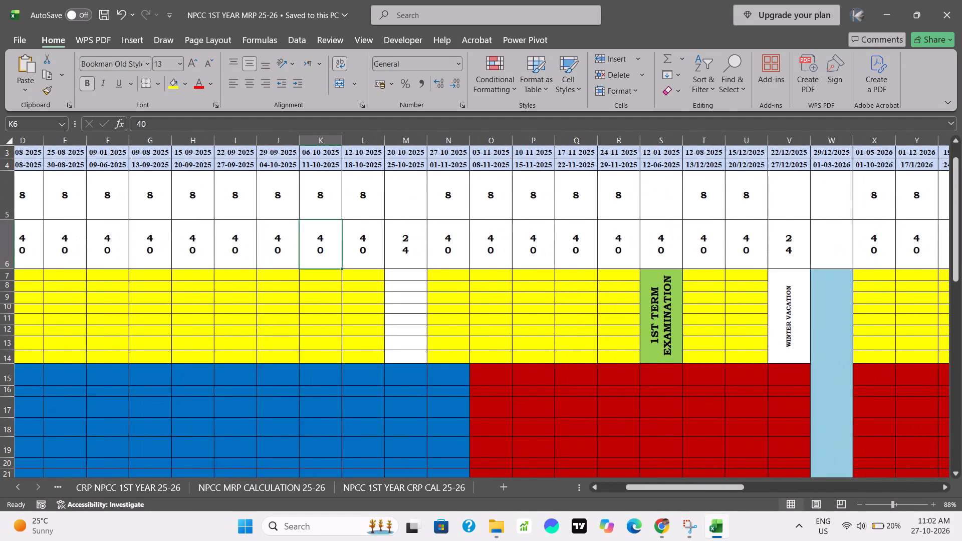
scroll(230, 267, "right", 1)
scroll(182, 246, "right", 2)
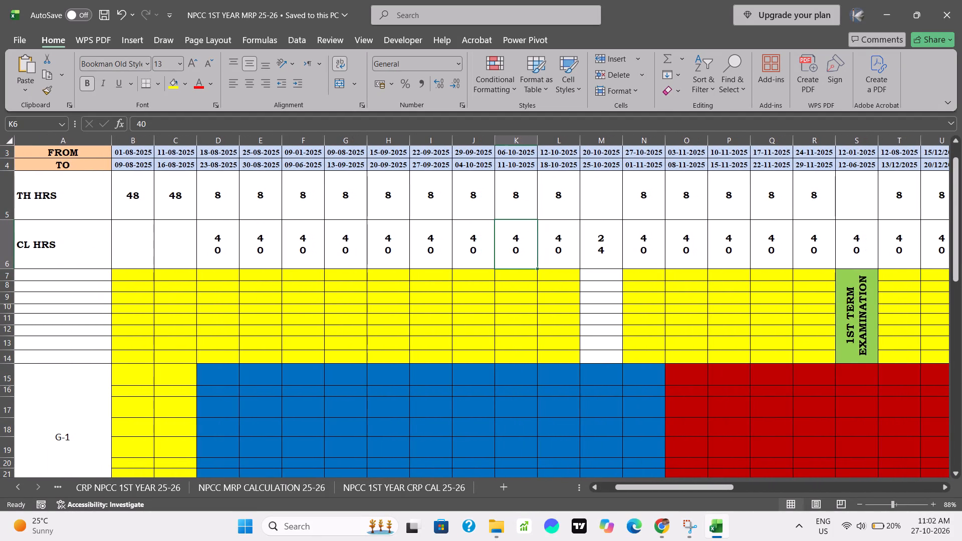
left_click(946, 18)
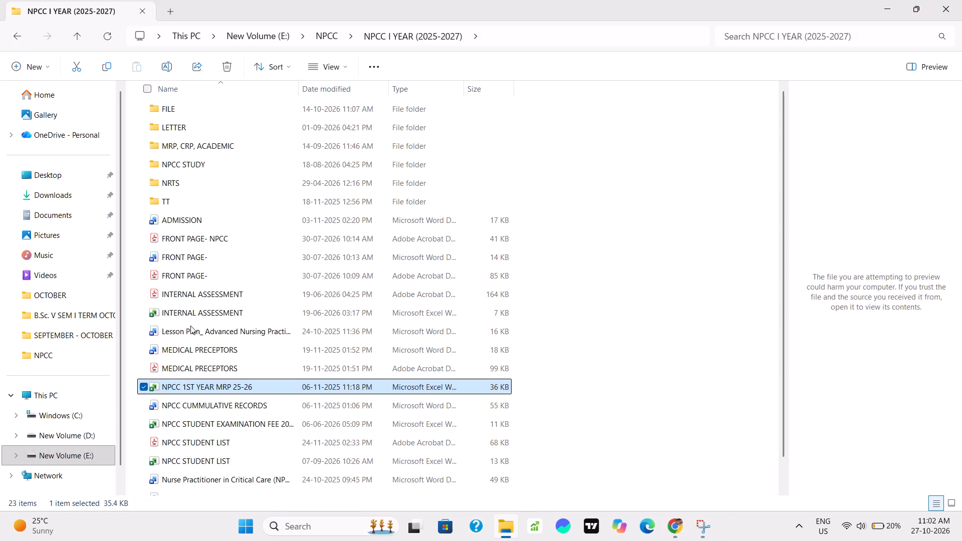
Open the CRP NPCC PHASE 1 workbook from the NPCC II YEAR (2025-2027) folder.
left_click(71, 37)
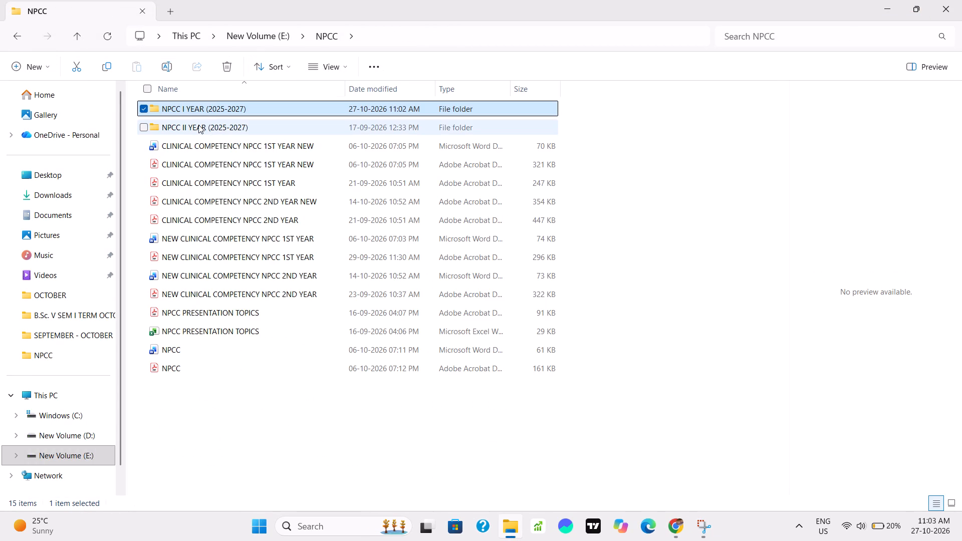
double_click(198, 125)
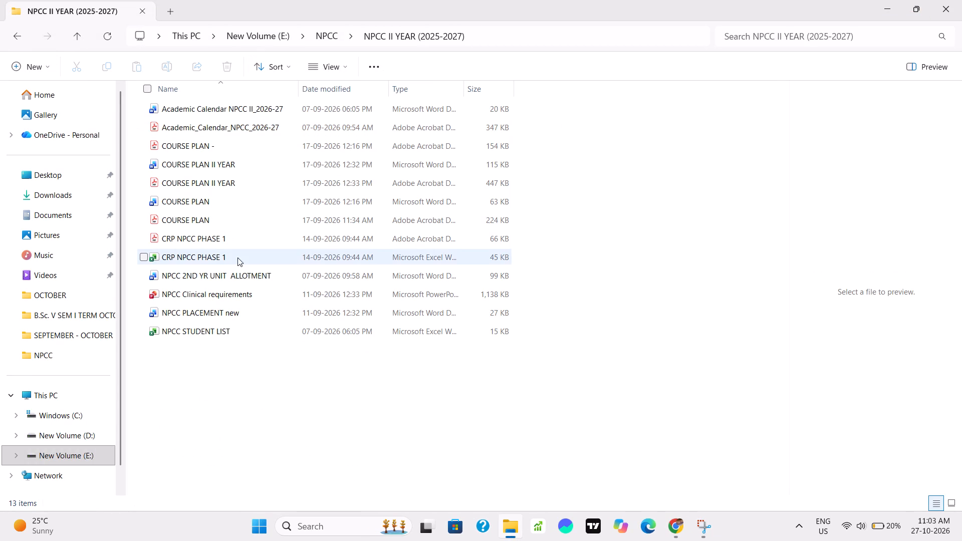
double_click(181, 259)
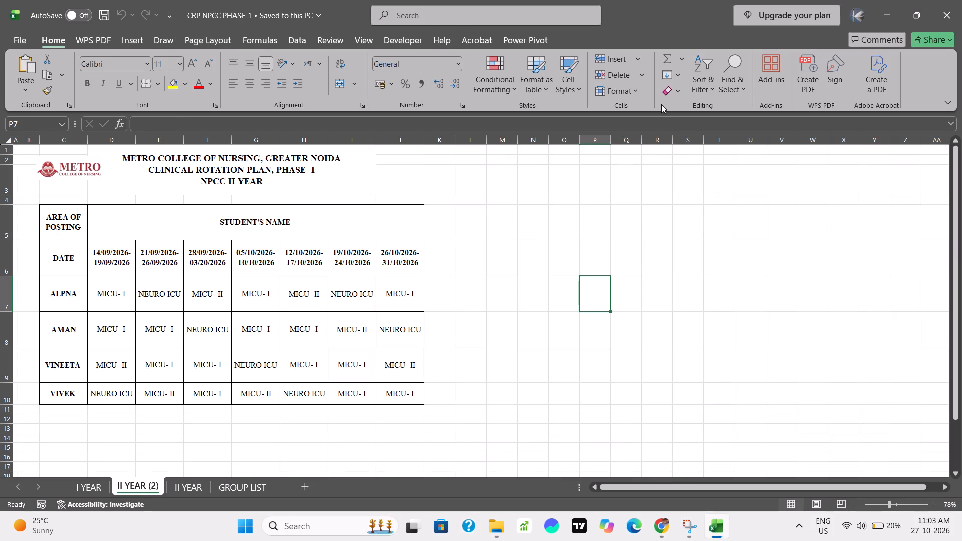
Review the II YEAR, GROUP LIST, II YEAR (2) and I YEAR sheets of the clinical rotation plan, and close the workbook.
left_click(187, 495)
left_click(231, 489)
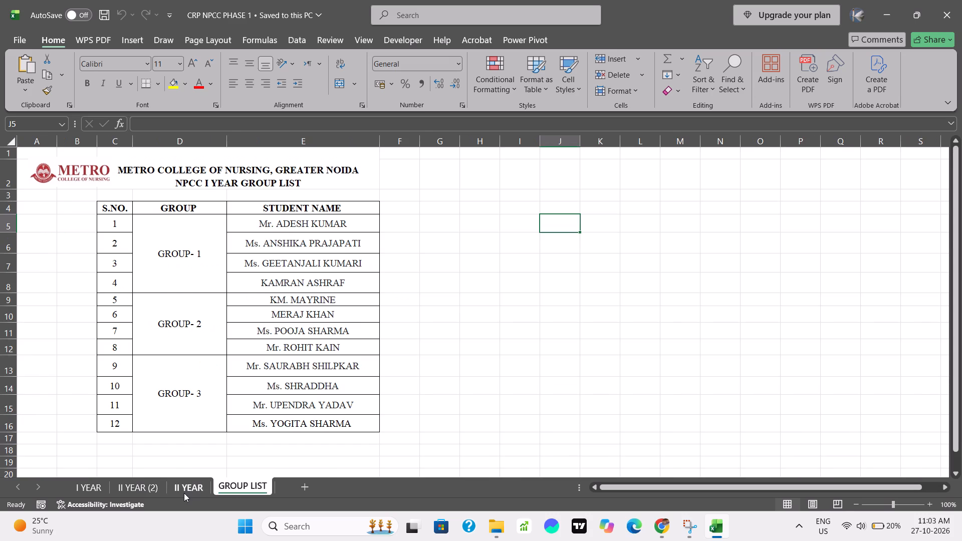
left_click(184, 493)
left_click(144, 485)
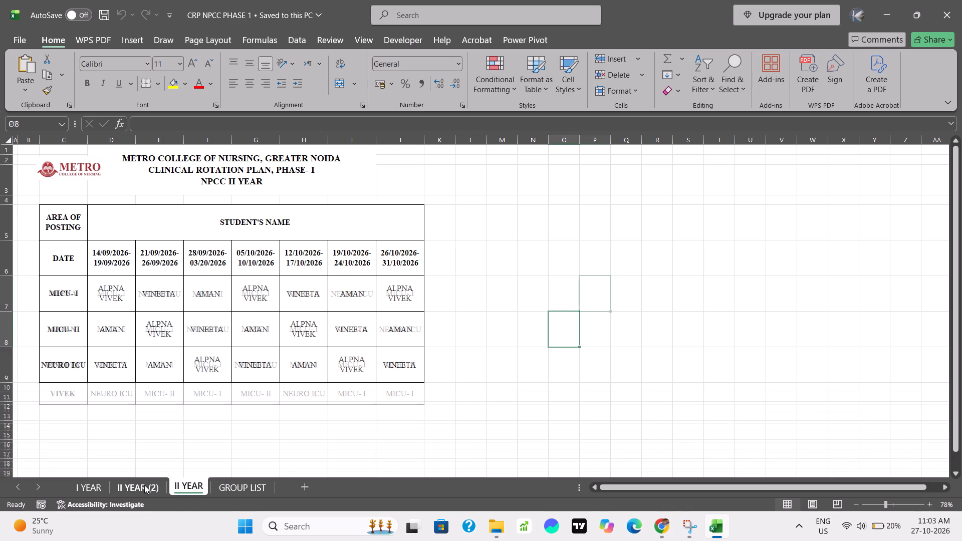
left_click(85, 481)
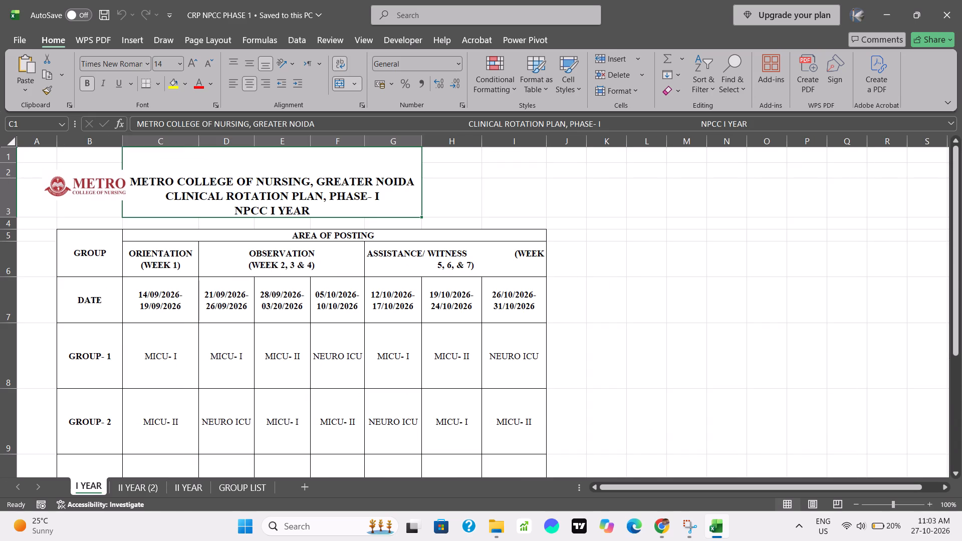
left_click(794, 256)
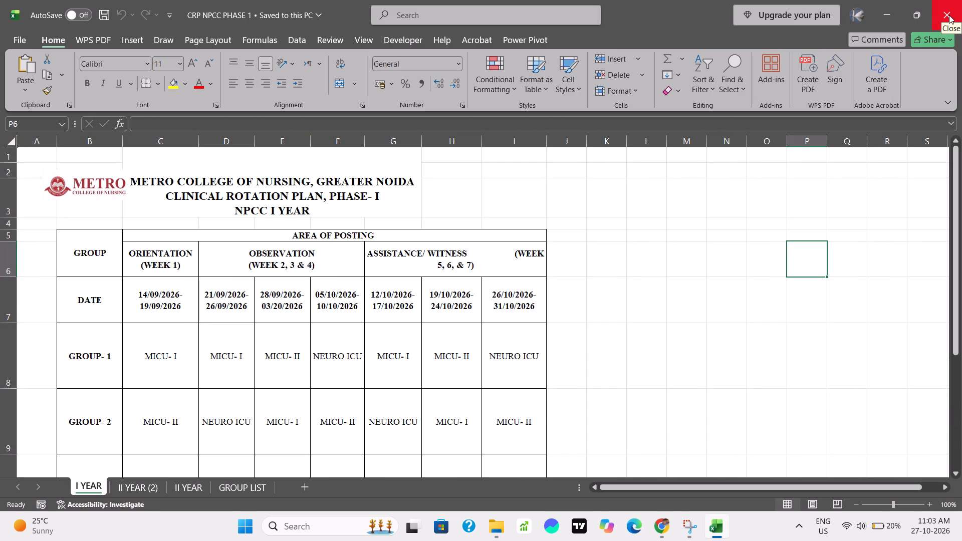
left_click(949, 15)
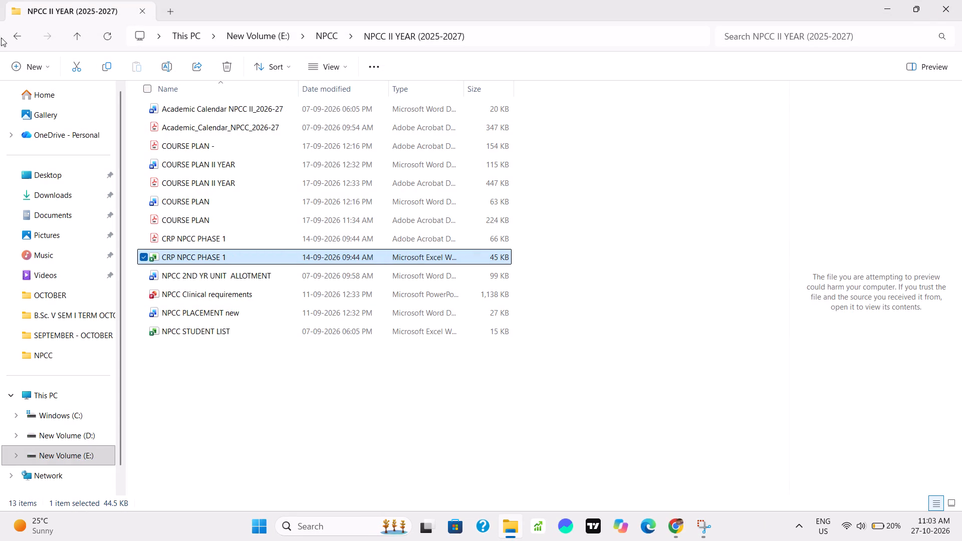
Copy the NPCC 1ST YEAR MRP 25-26 workbook from the NPCC I YEAR (2025-2027) folder into the NPCC II YEAR (2025-2027) folder.
left_click(71, 35)
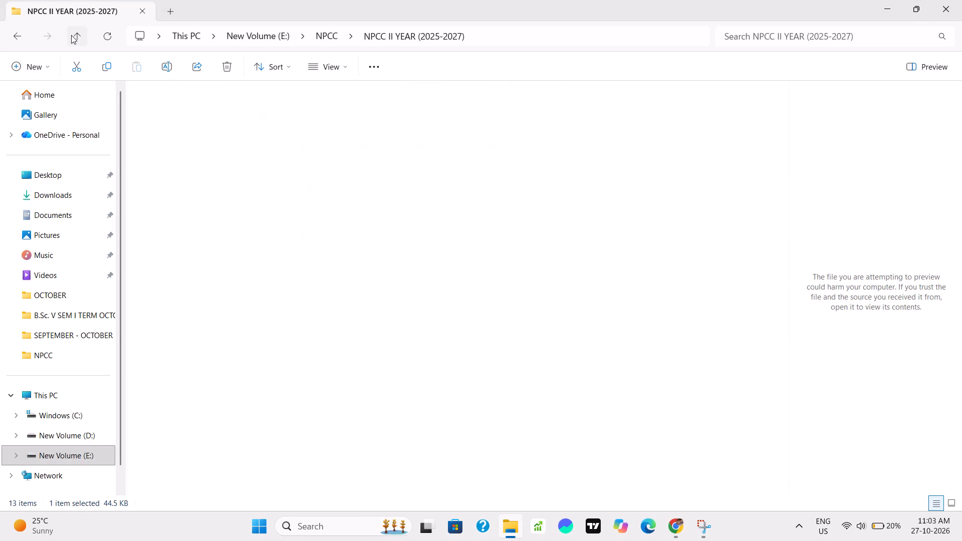
double_click(209, 111)
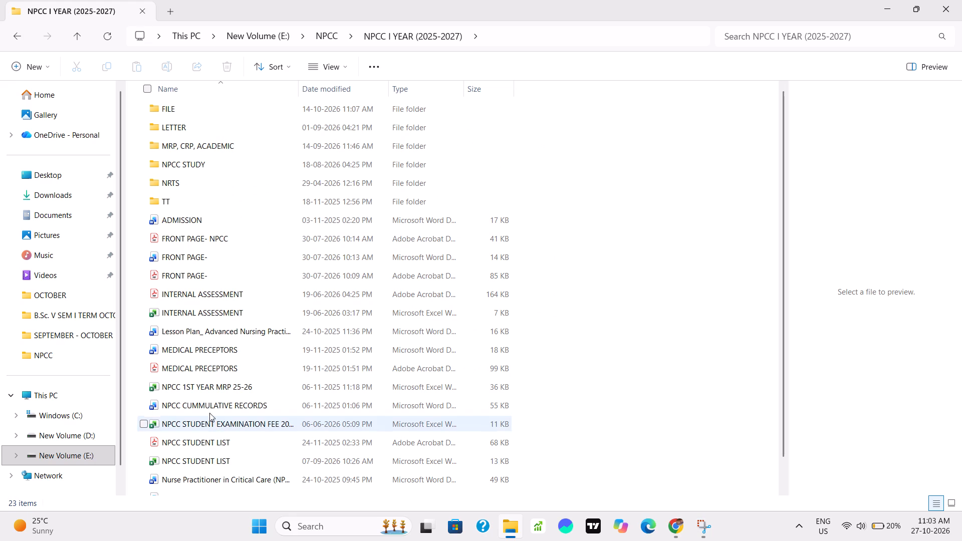
left_click(210, 388)
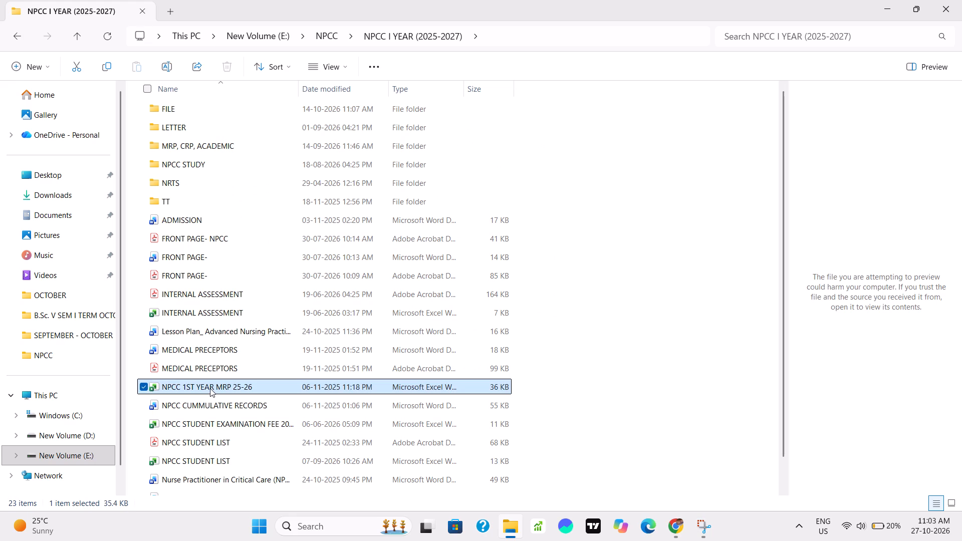
key("ctrl+c")
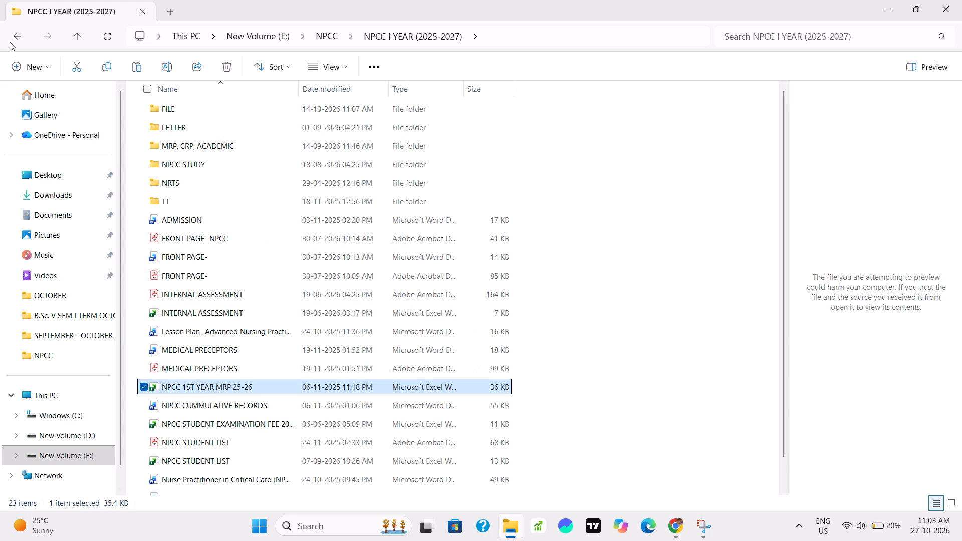
left_click(20, 39)
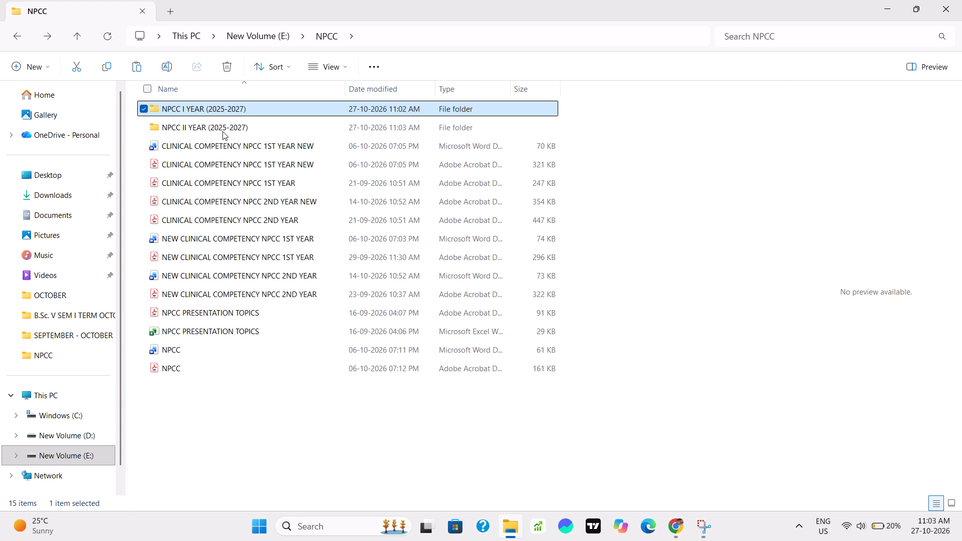
double_click(222, 130)
key("ctrl+v")
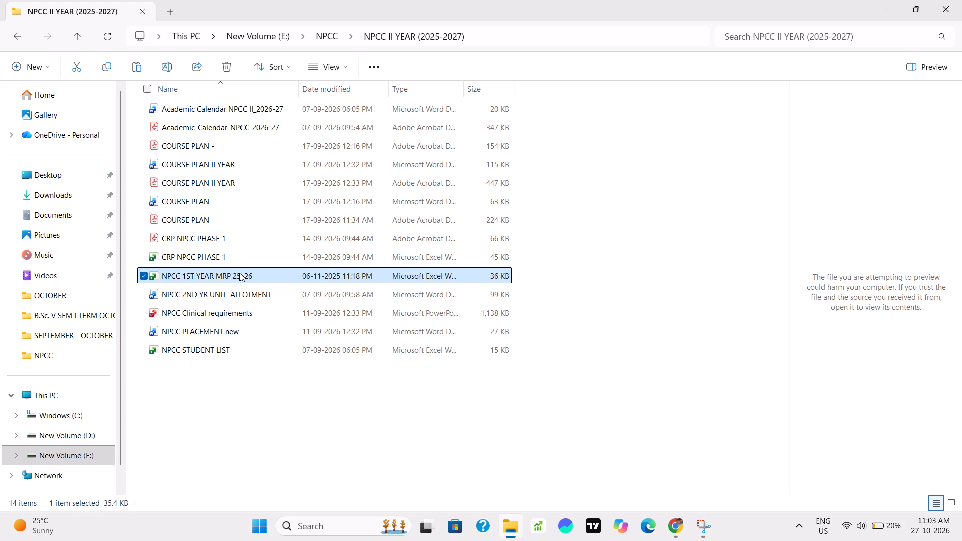
Rename the copied NPCC 1ST YEAR MRP 25-26 workbook as NPCC II YEAR MRP 26-27.
left_click(239, 273)
left_click(239, 273)
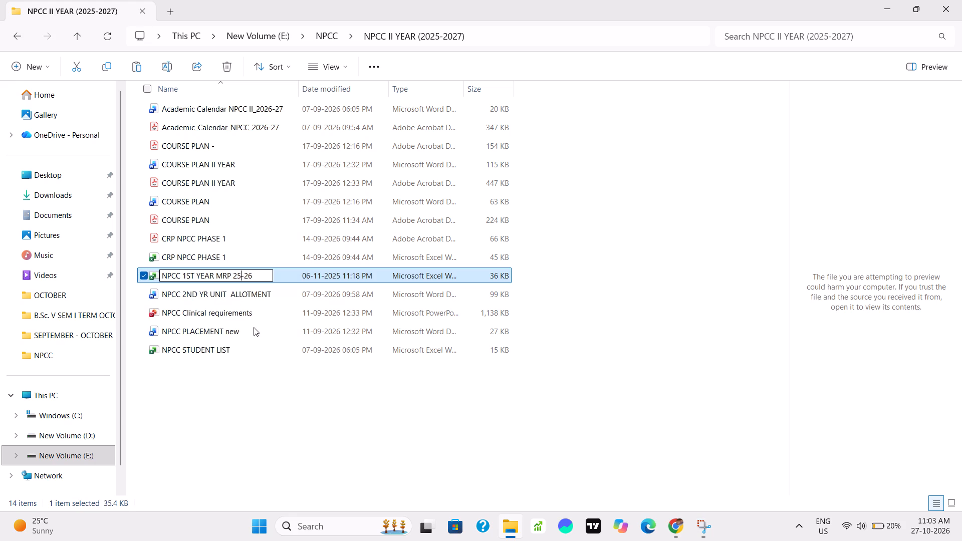
key("BackSpace")
key("6")
key("Right")
key("Right")
key("Right")
key("BackSpace")
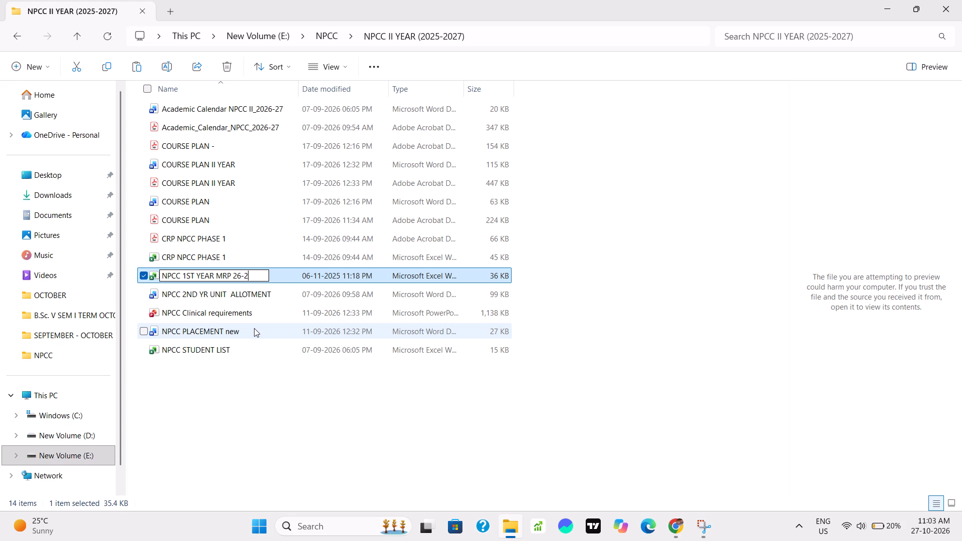
key("7")
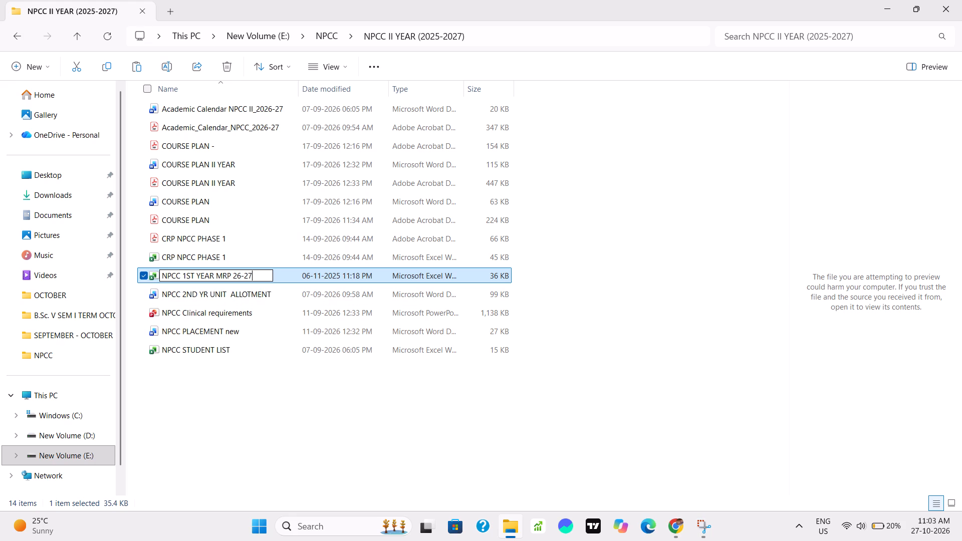
left_click(193, 274)
key("BackSpace")
key("BackSpace")
key("BackSpace")
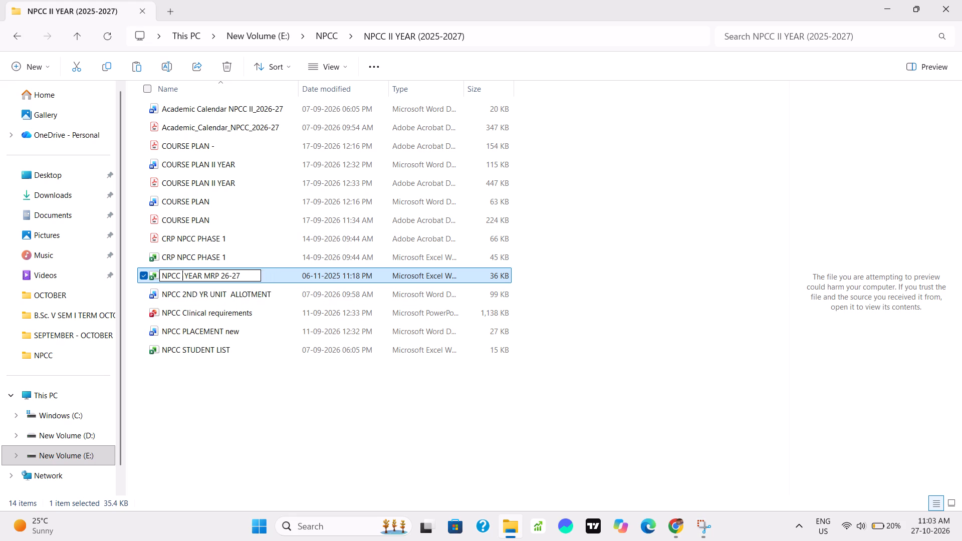
type("II")
left_click(269, 379)
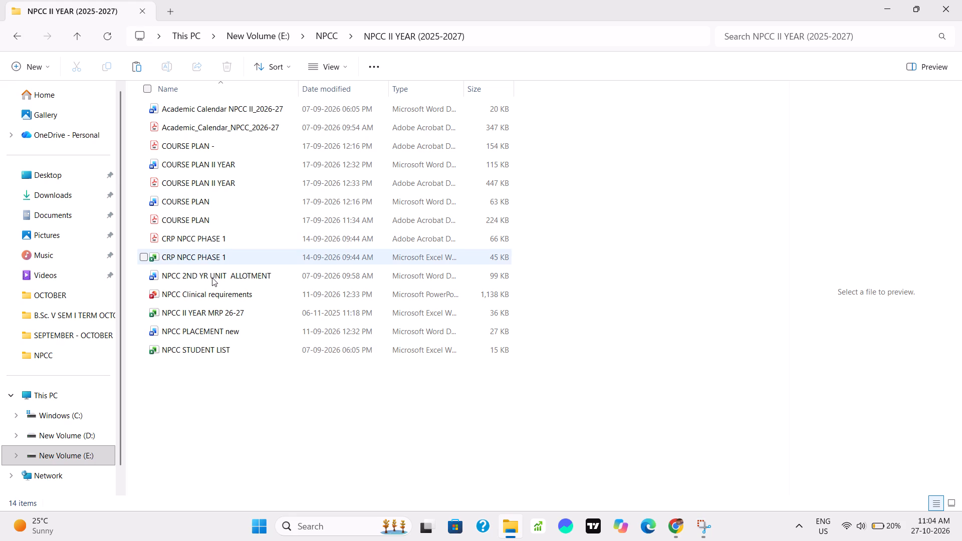
Open the NPCC II YEAR MRP 26-27 workbook and enable editing.
double_click(206, 314)
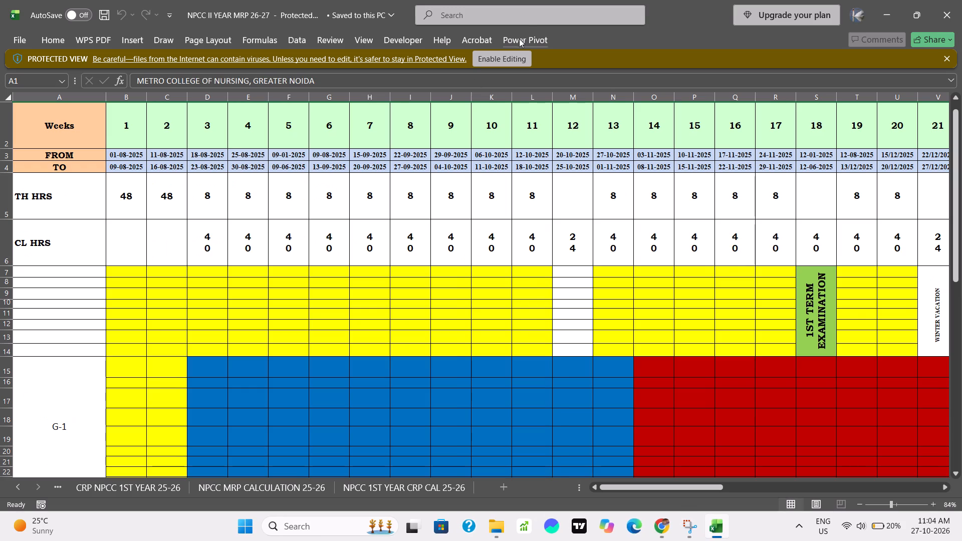
left_click(506, 56)
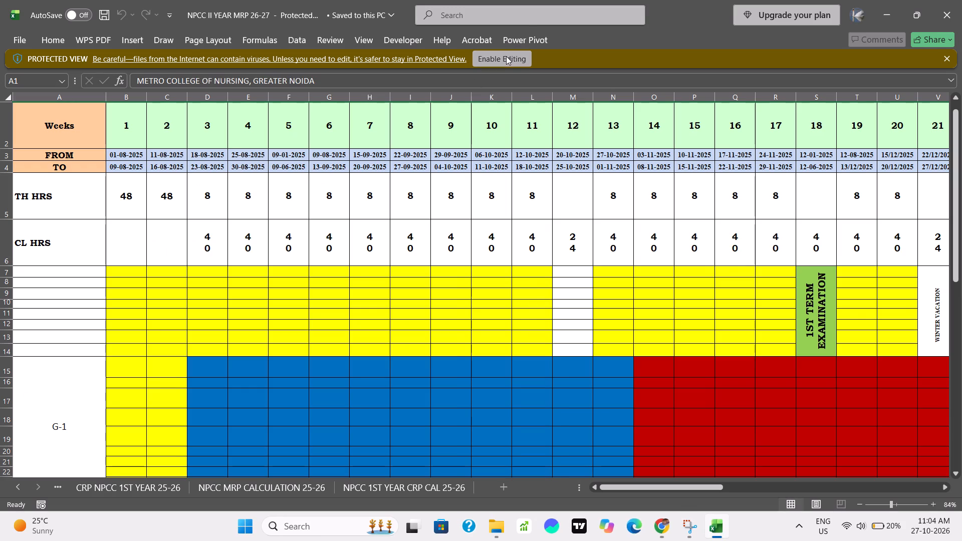
left_click(505, 56)
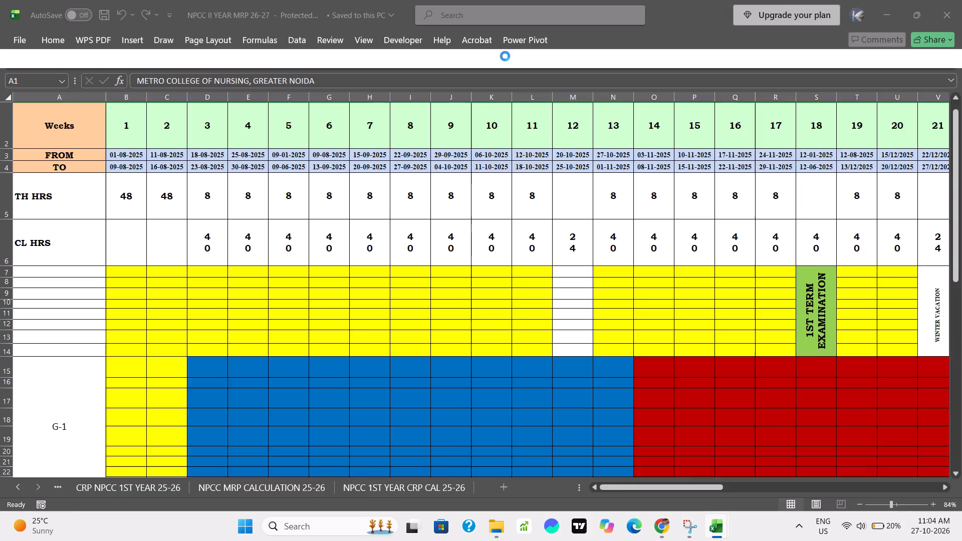
Change the last line of the master rotation plan heading to NPCC II YEAR , (SESSION: 2026-27).
scroll(369, 219, "up", 2)
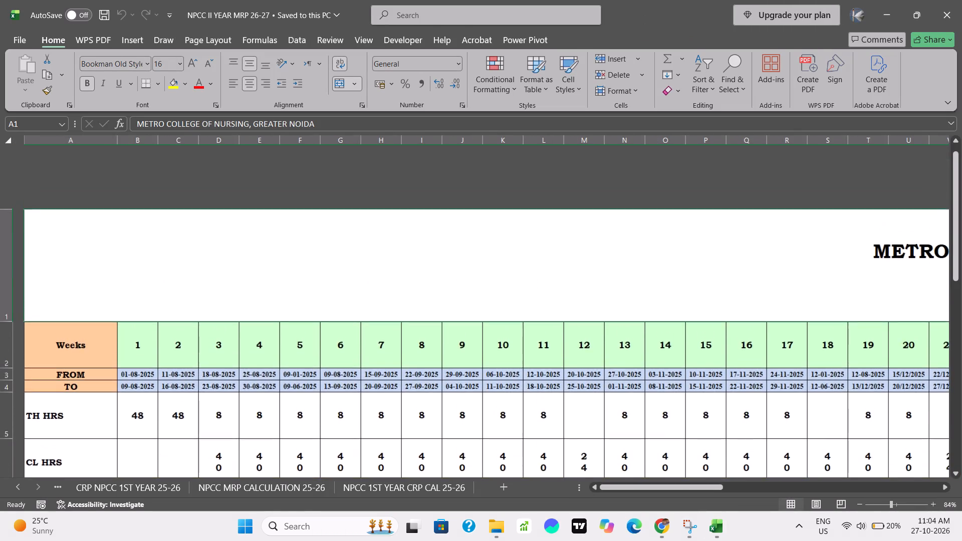
scroll(530, 225, "left", 5)
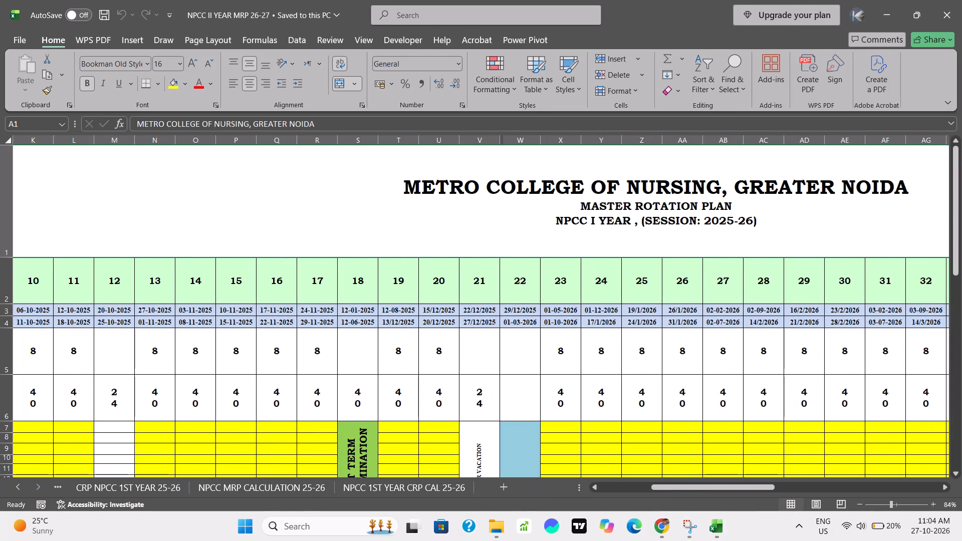
double_click(595, 223)
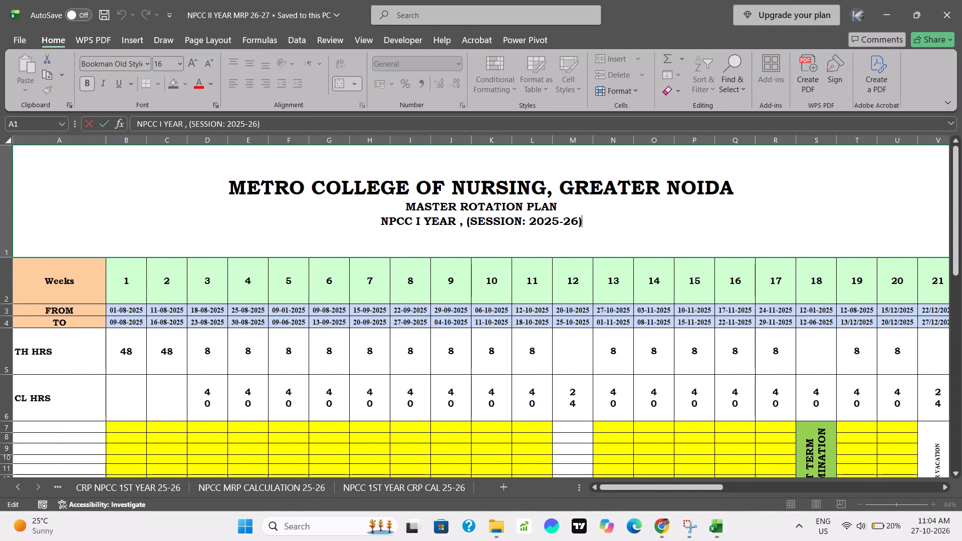
left_click(419, 223)
key("i")
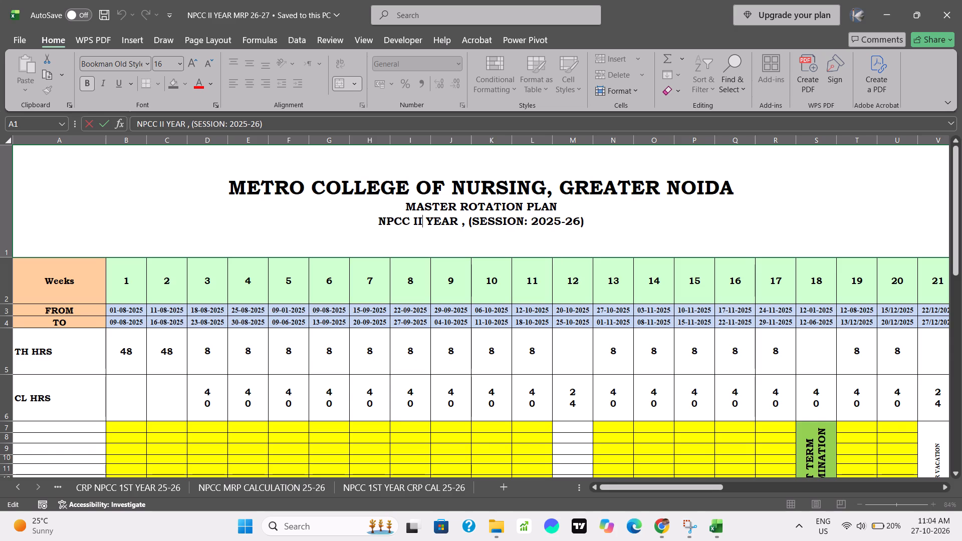
left_click(563, 223)
key("BackSpace")
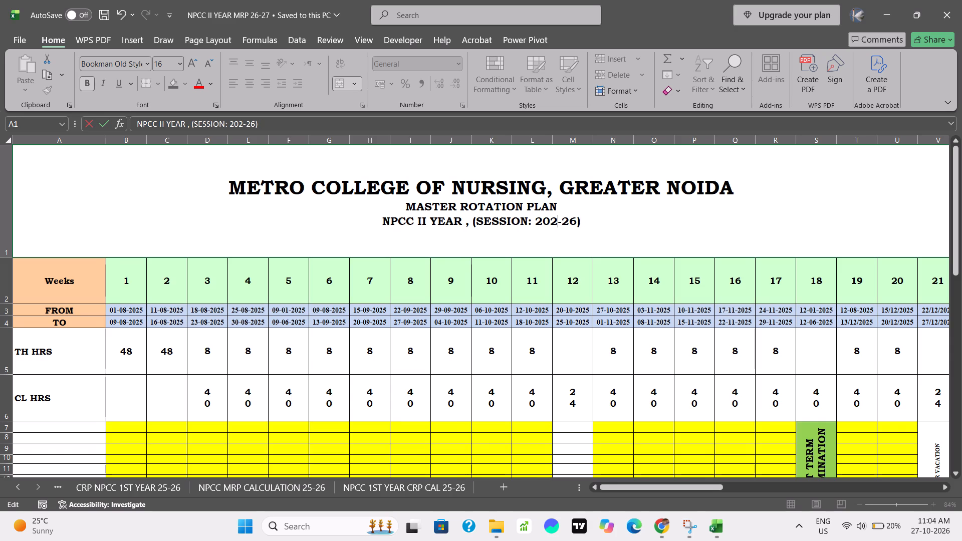
key("6")
key("Right")
key("Right")
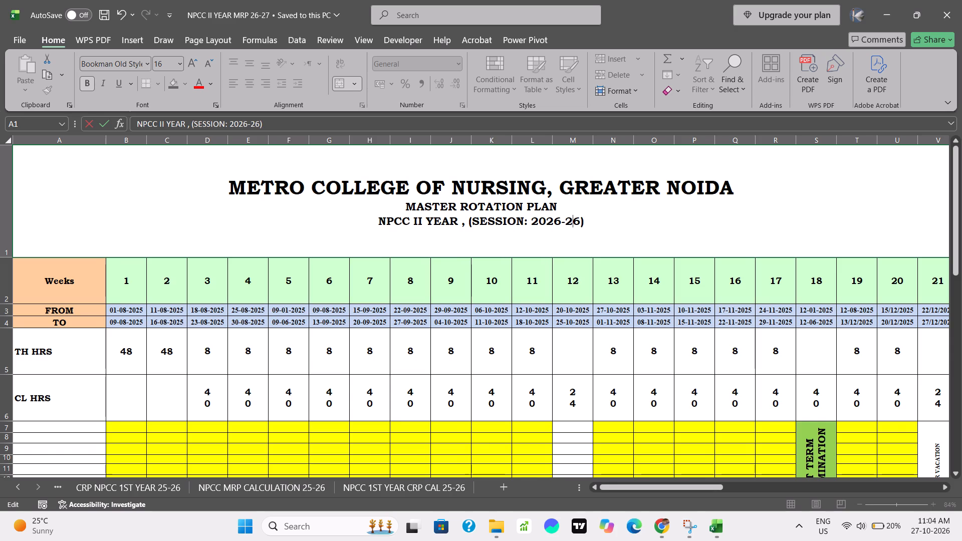
key("Right")
key("BackSpace")
key("7")
left_click(460, 378)
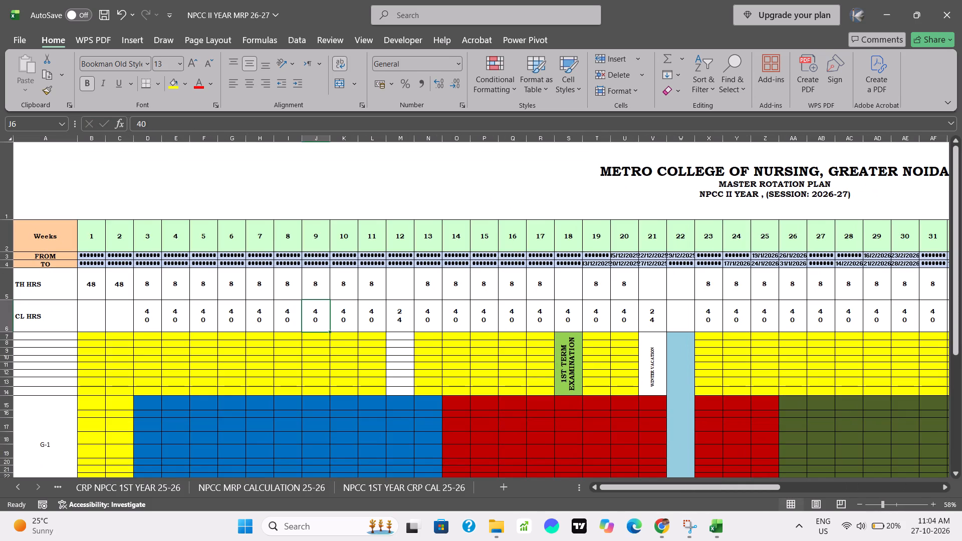
Set the day in the week 1 FROM date to 10.
scroll(179, 369, "right", 1)
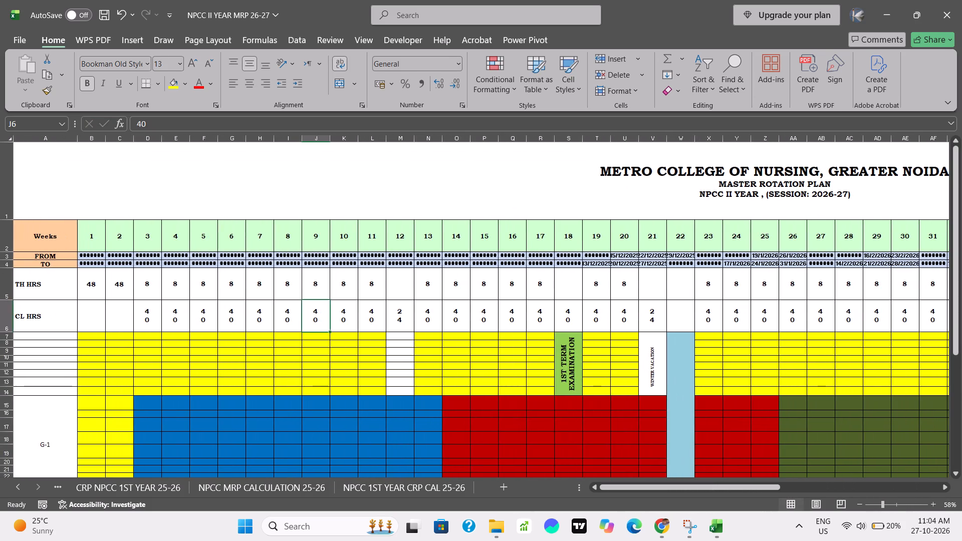
scroll(179, 369, "right", 1)
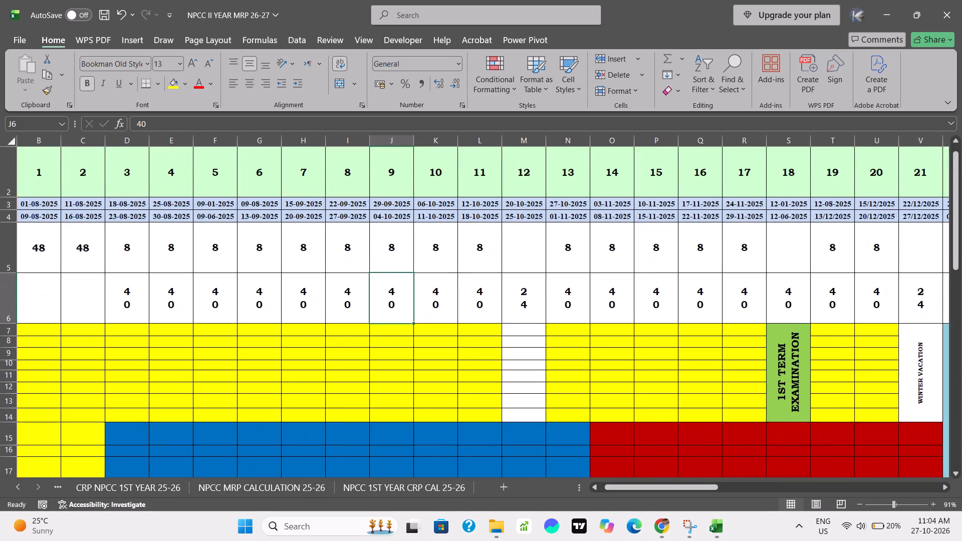
scroll(116, 286, "right", 2)
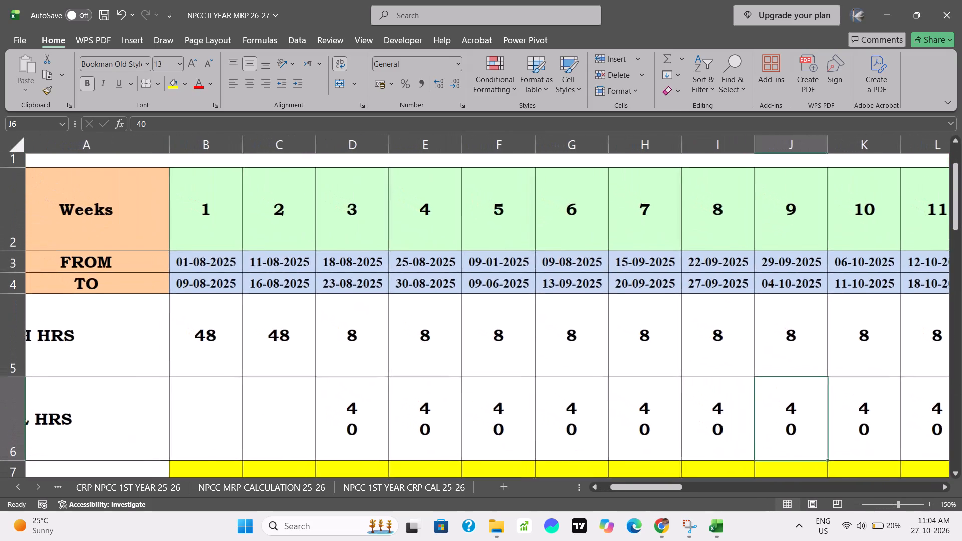
scroll(228, 299, "up", 1)
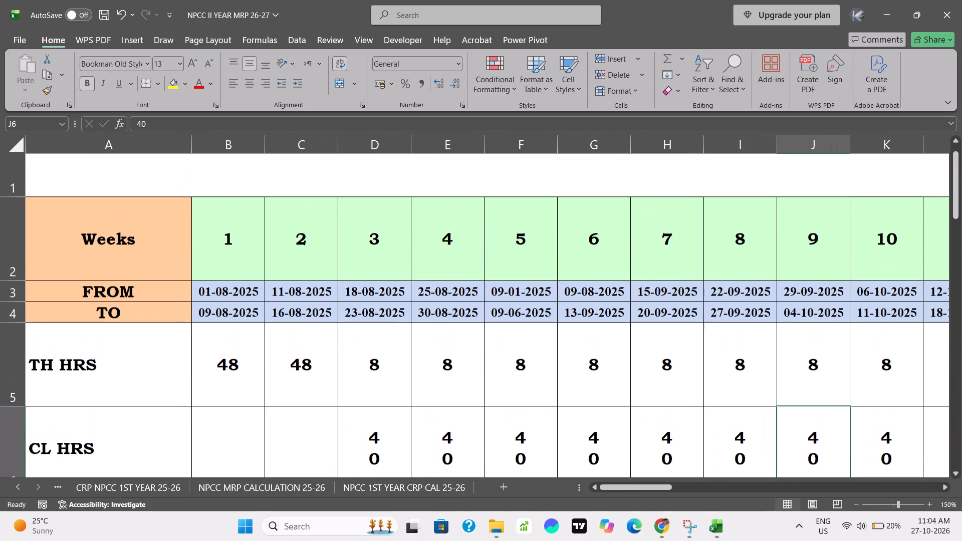
scroll(310, 348, "down", 4)
scroll(310, 348, "up", 1)
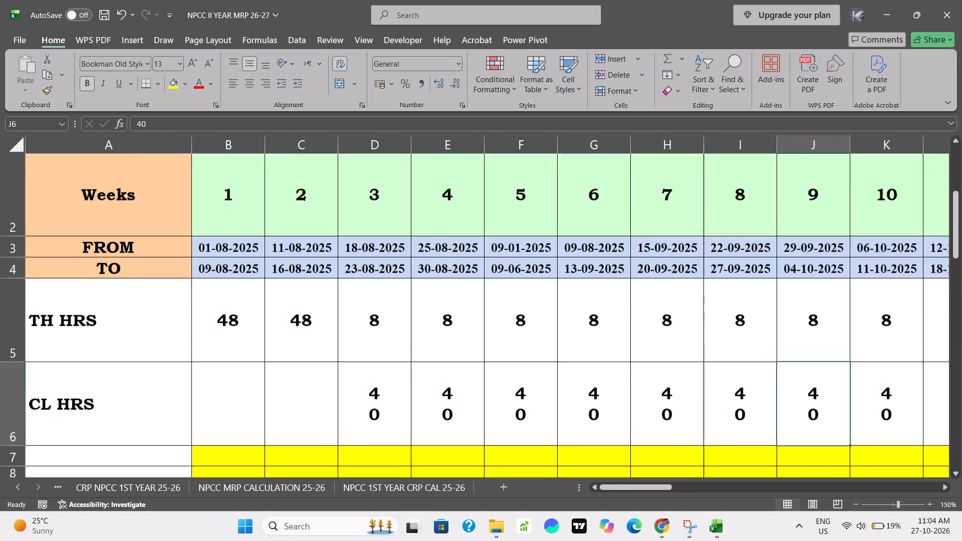
scroll(310, 348, "up", 4)
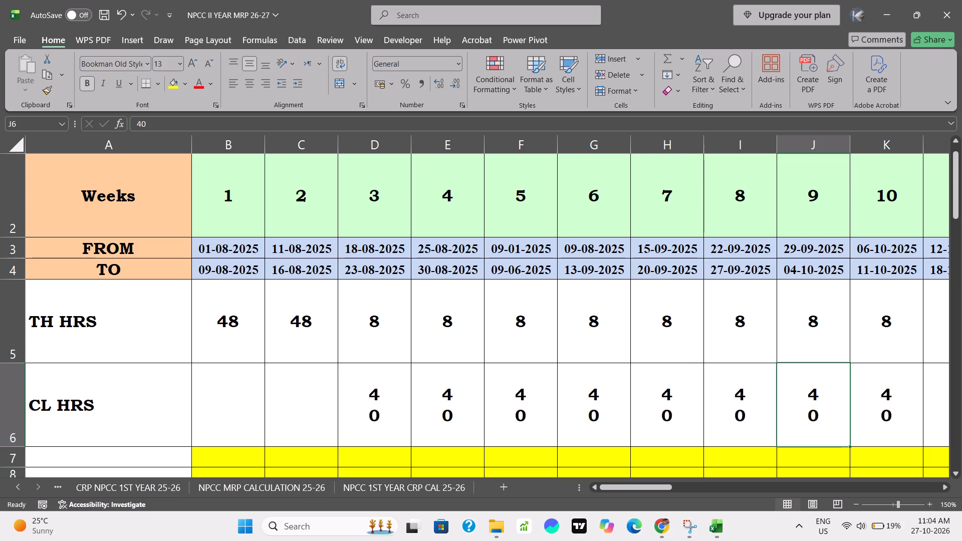
double_click(210, 250)
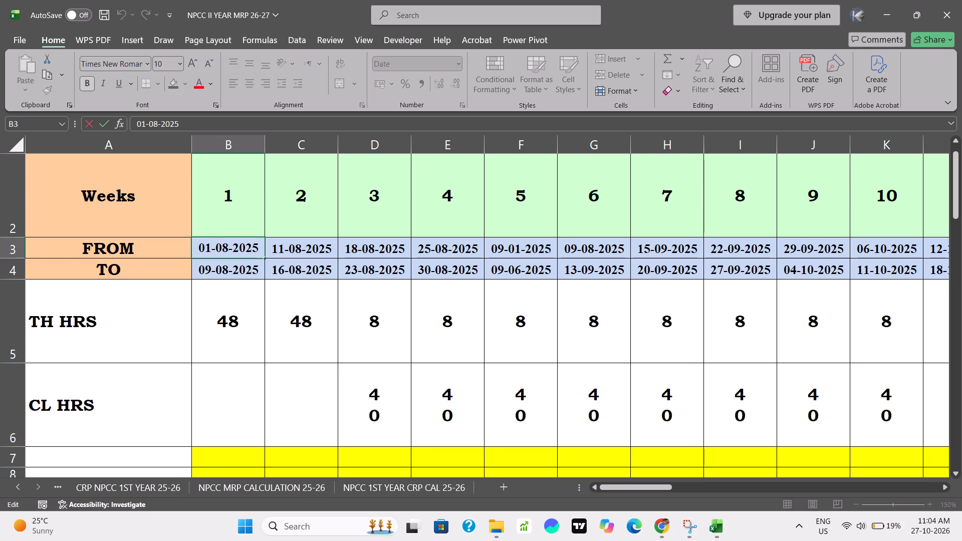
key("BackSpace")
key("BackSpace")
type("10")
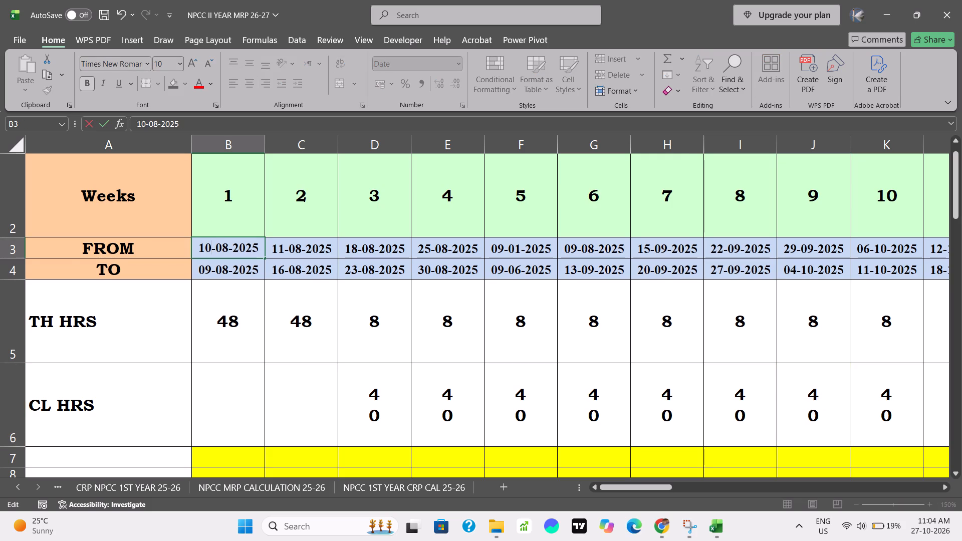
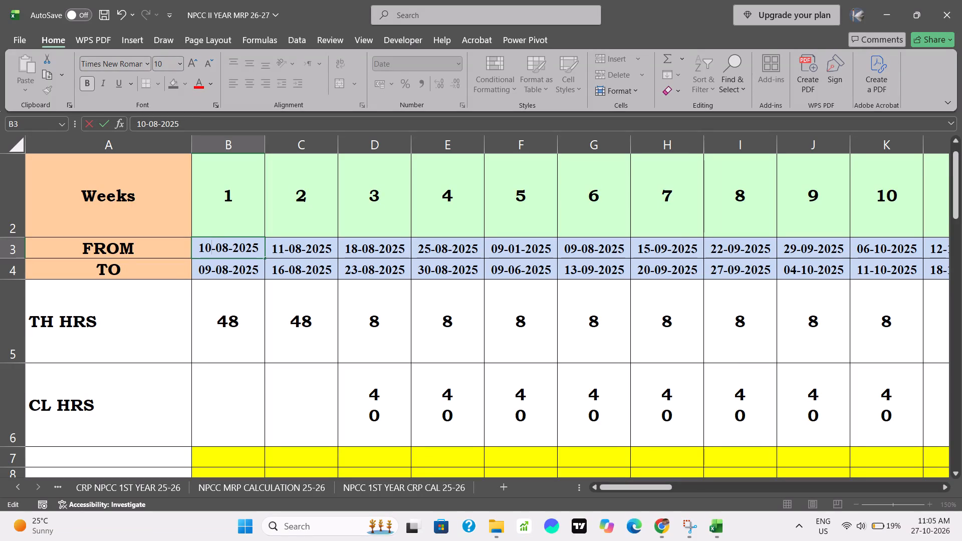
Set the day in the week 1 TO date to 15.
double_click(211, 270)
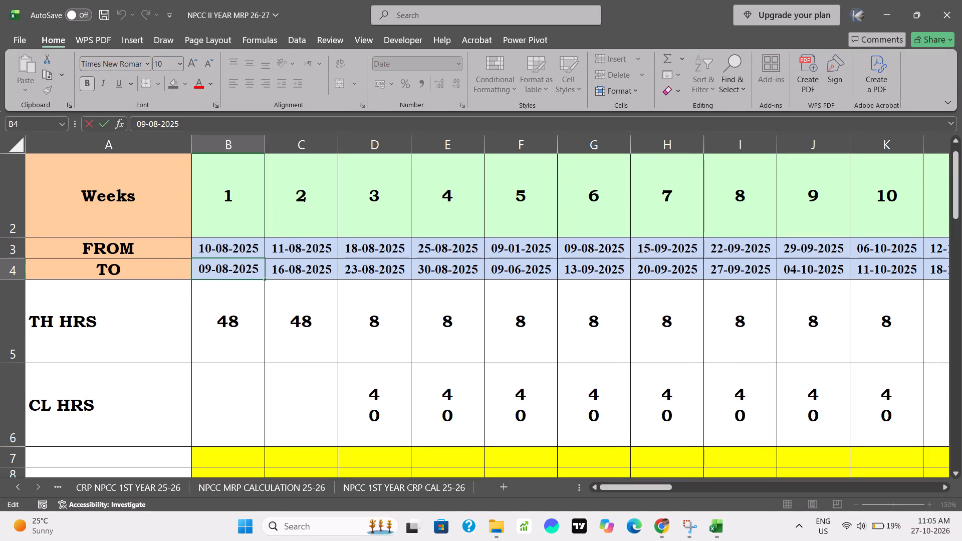
key("BackSpace")
key("BackSpace")
key("1")
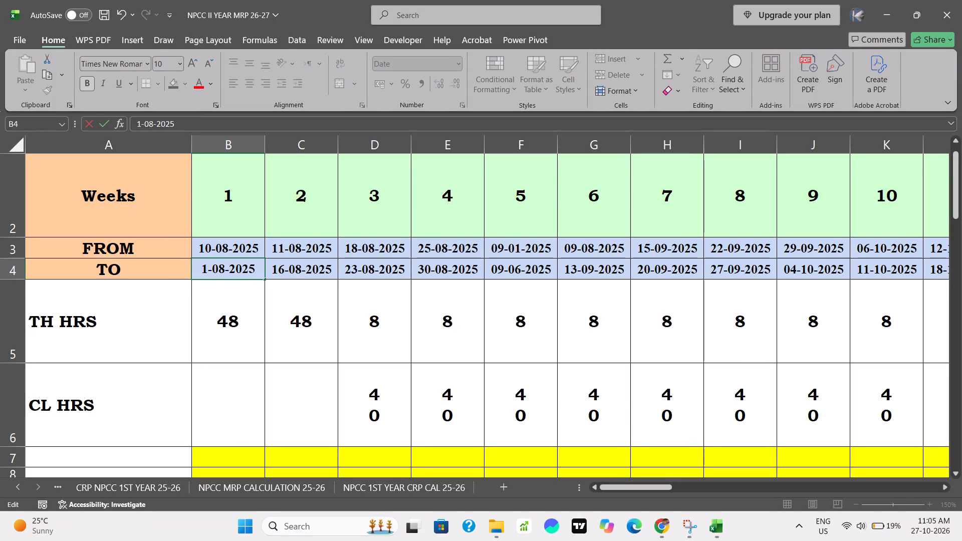
key("5")
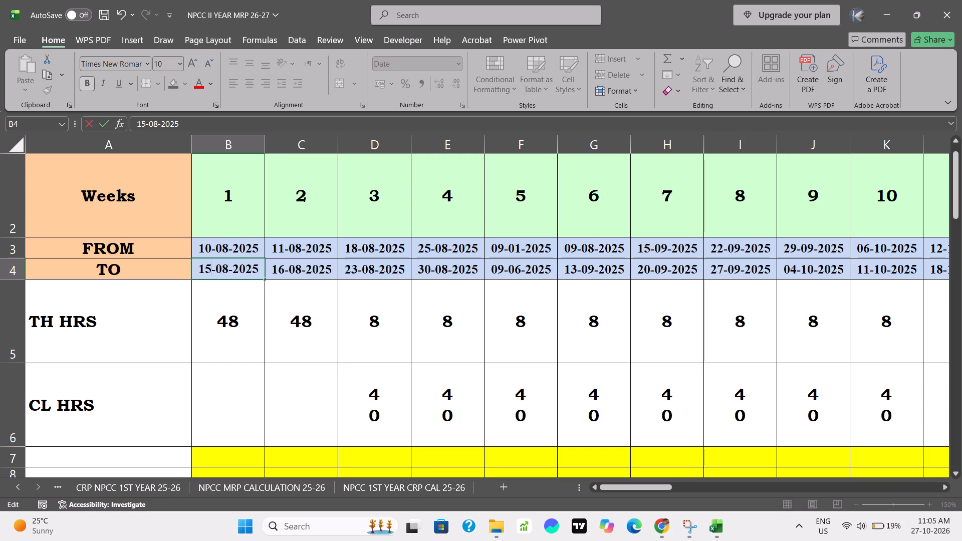
left_click(259, 270)
Change the year of the week 1 FROM and TO dates to 2026.
double_click(259, 247)
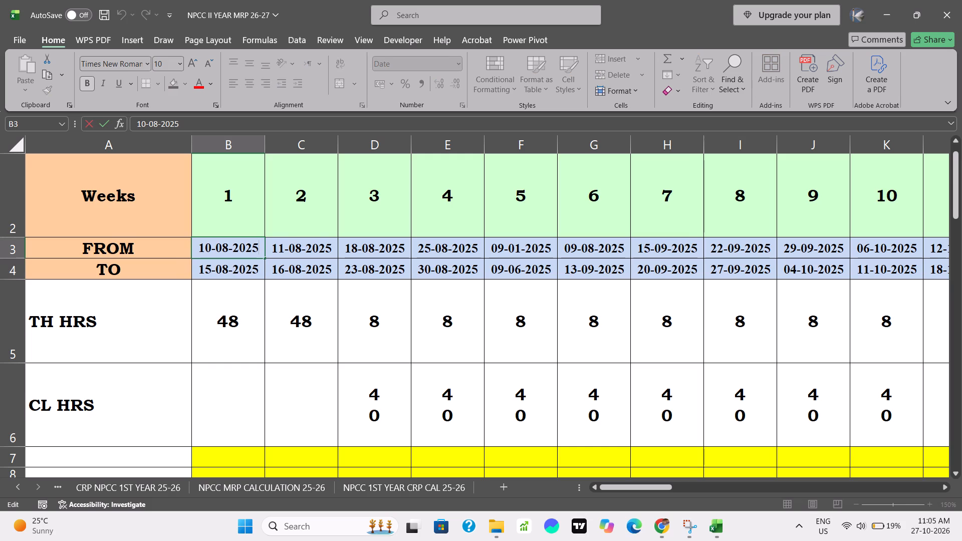
key("BackSpace")
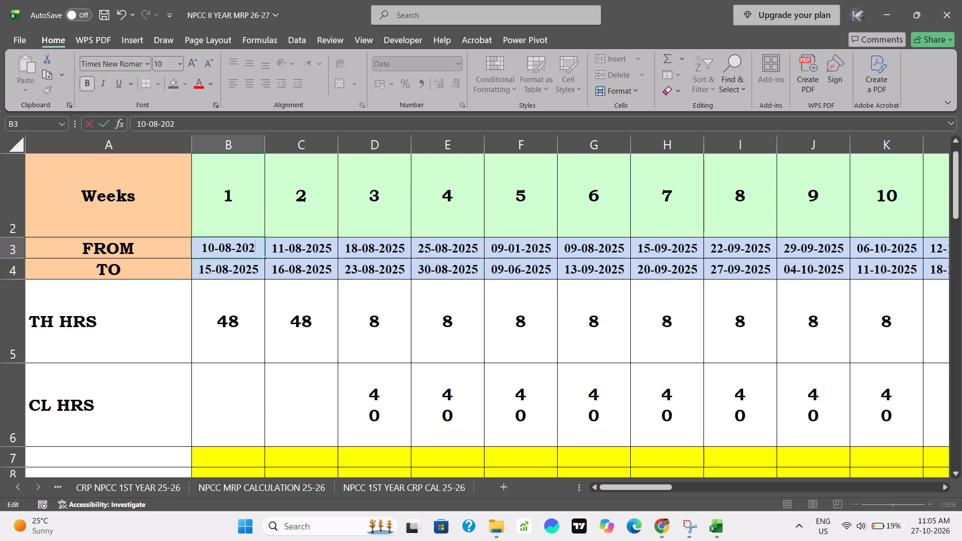
key("6")
double_click(257, 265)
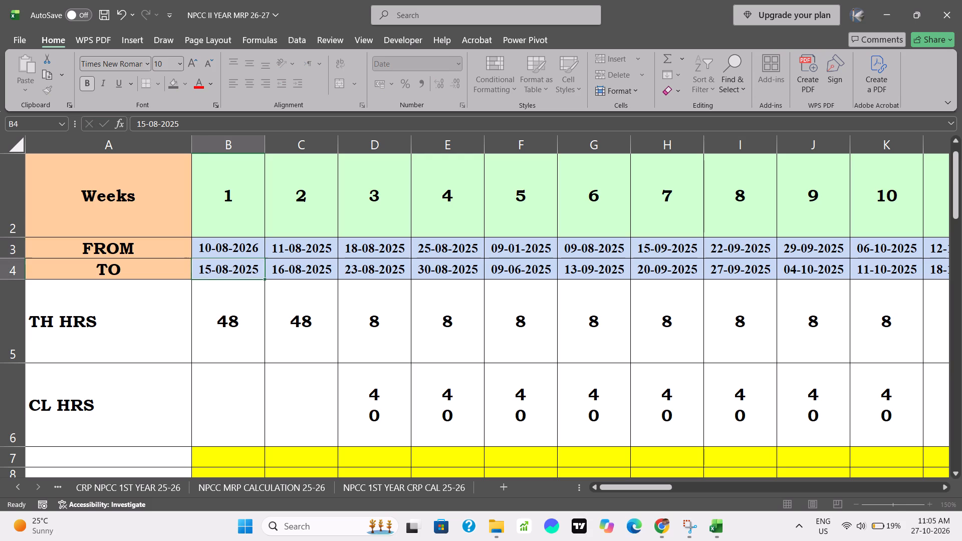
key("BackSpace")
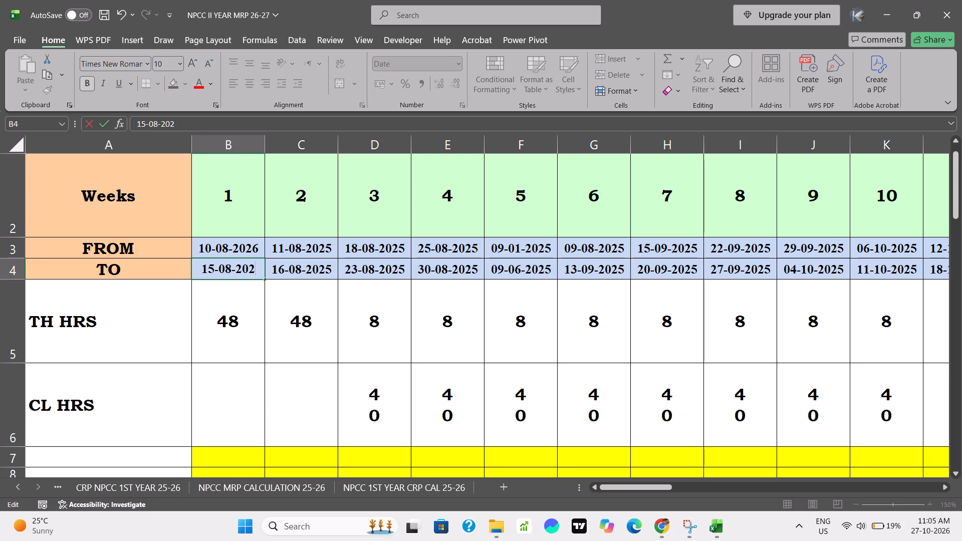
key("7")
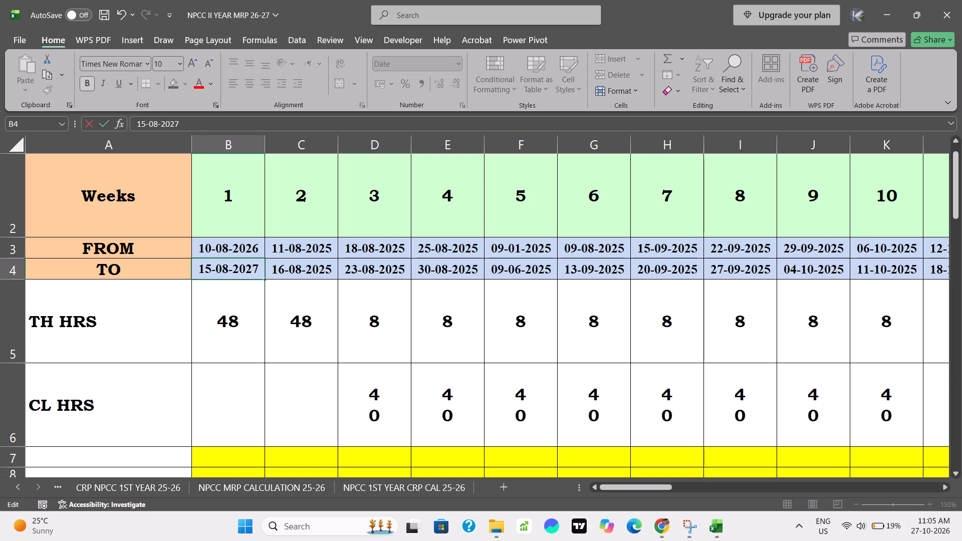
left_click(294, 326)
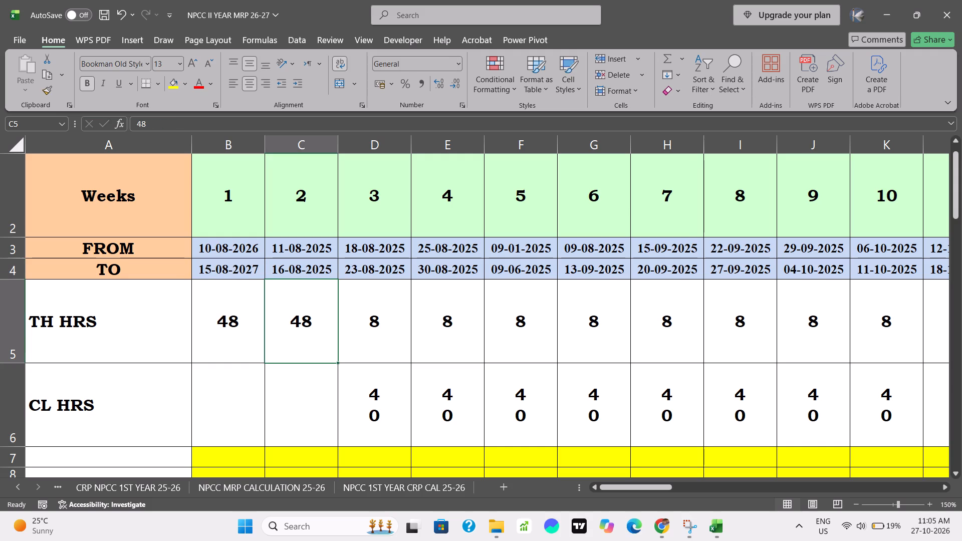
double_click(261, 272)
key("BackSpace")
key("6")
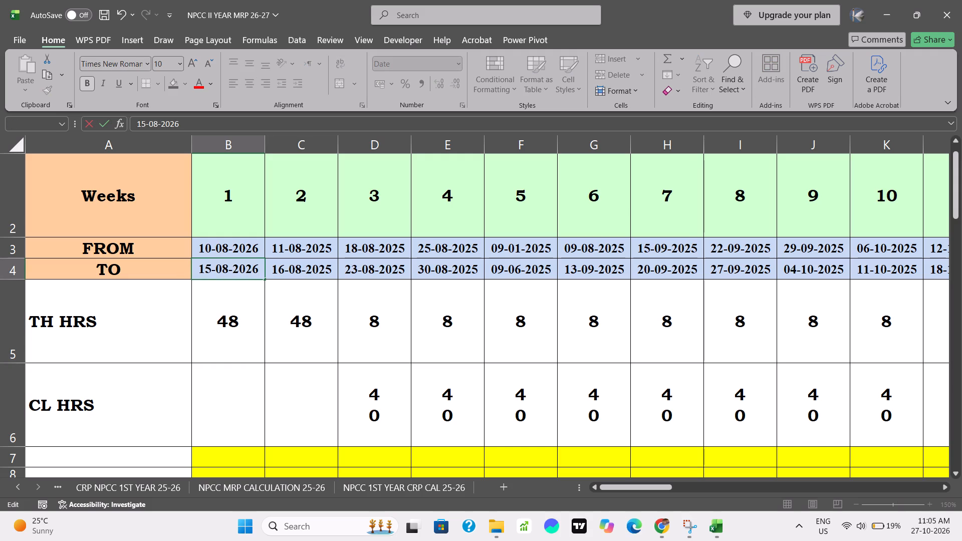
left_click(271, 310)
Fill the week 1 FROM and TO dates across into week 2.
left_click_drag(246, 250, 246, 264)
left_click_drag(265, 279, 275, 279)
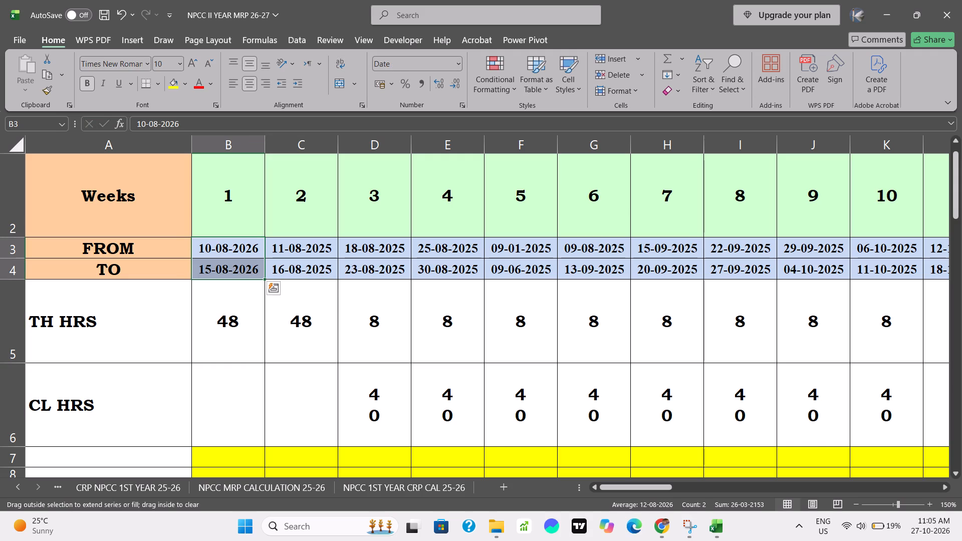
left_click_drag(275, 279, 315, 277)
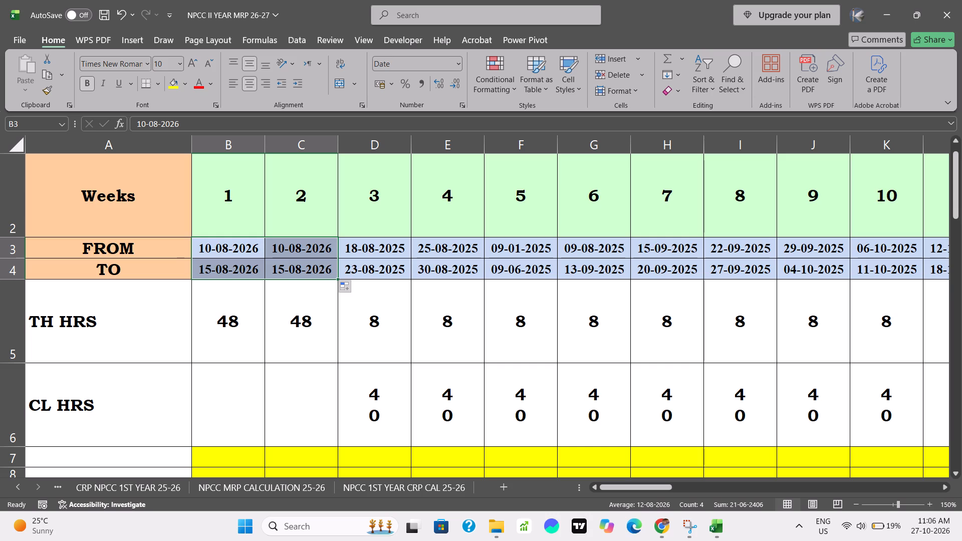
Set the week 2 dates to 17-08-2026 for FROM and 22-08-2026 for TO.
left_click(283, 248)
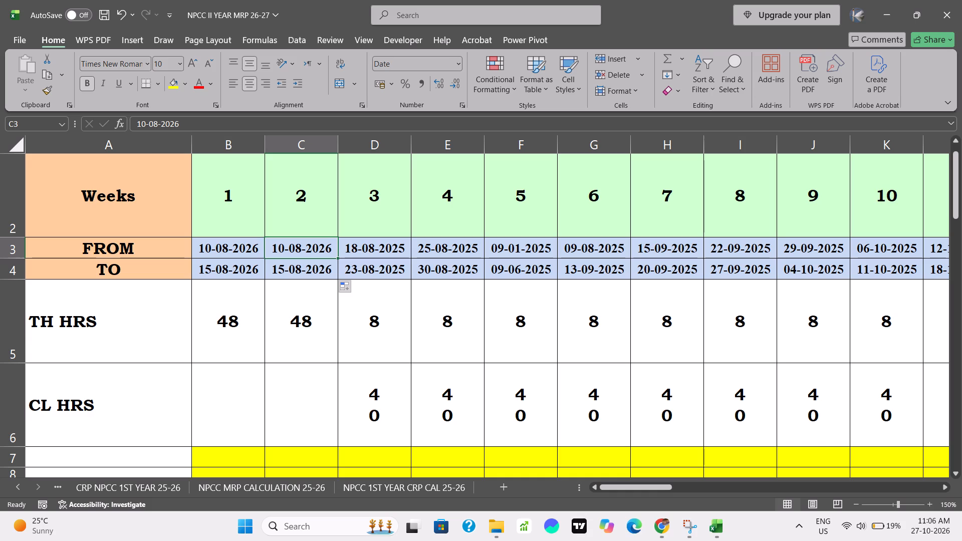
double_click(284, 249)
key("BackSpace")
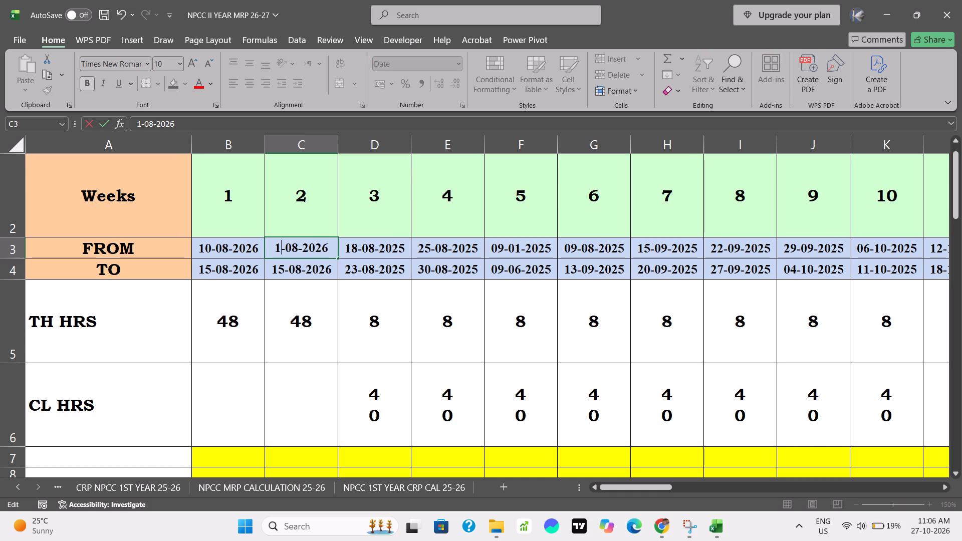
key("7")
double_click(284, 269)
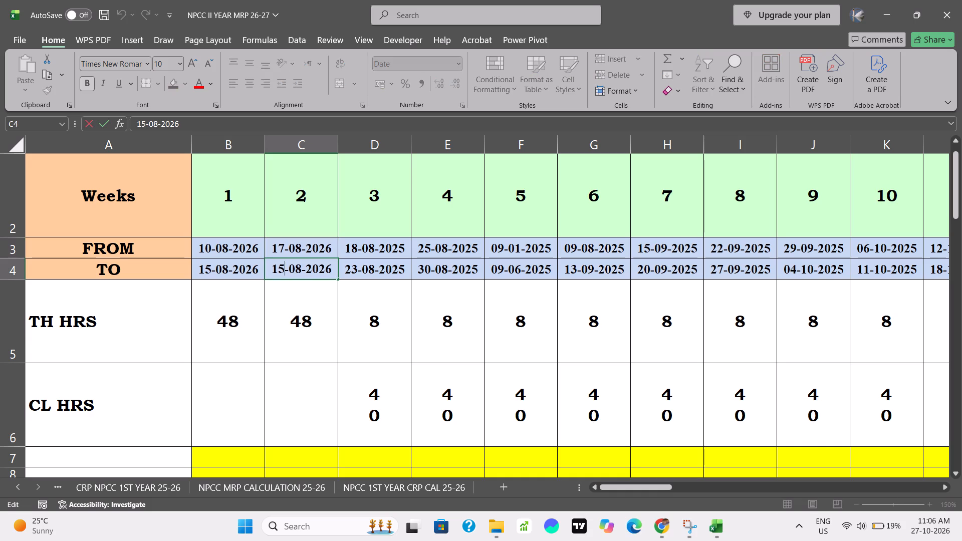
key("BackSpace")
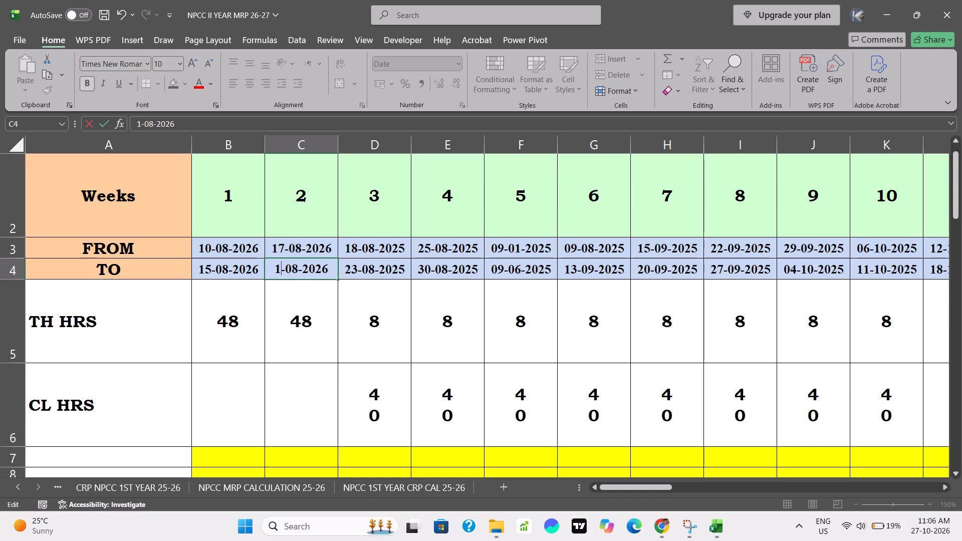
key("BackSpace")
type("22")
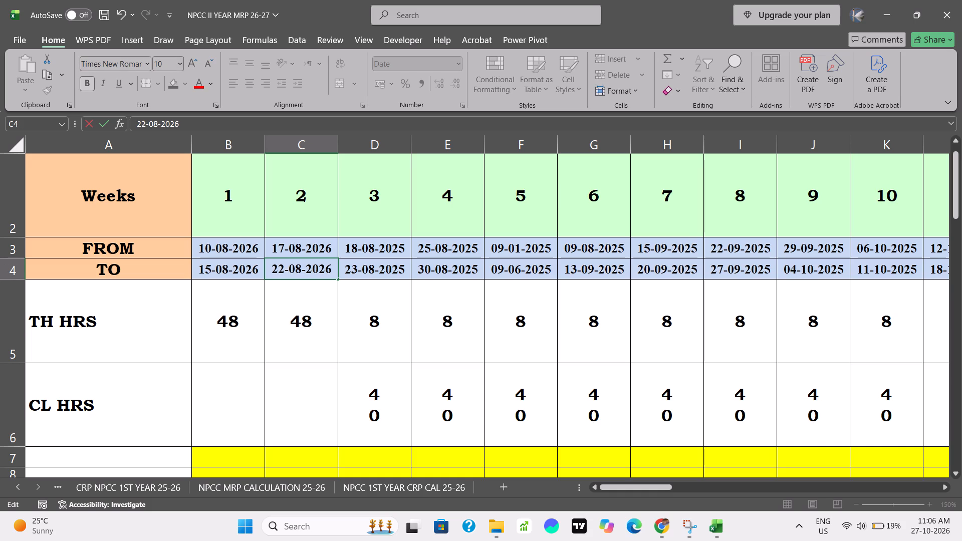
Set the day in the week 3 dates to 24 for FROM and 29 for TO.
double_click(356, 247)
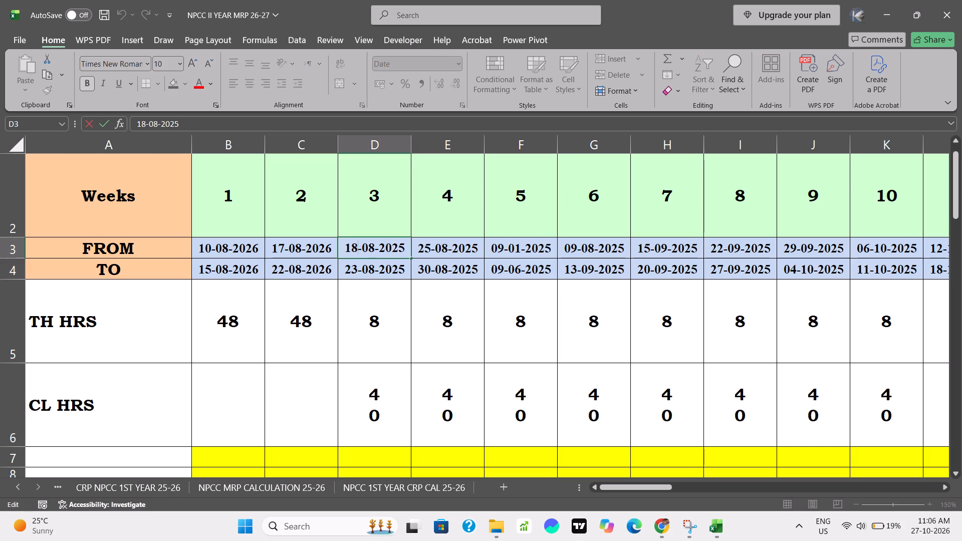
key("BackSpace")
key("BackSpace")
type("24")
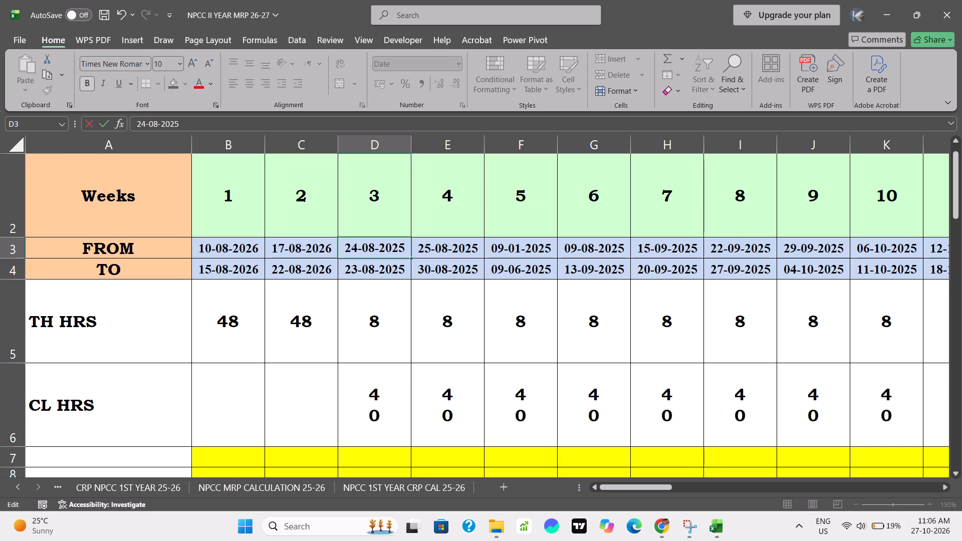
double_click(358, 271)
key("BackSpace")
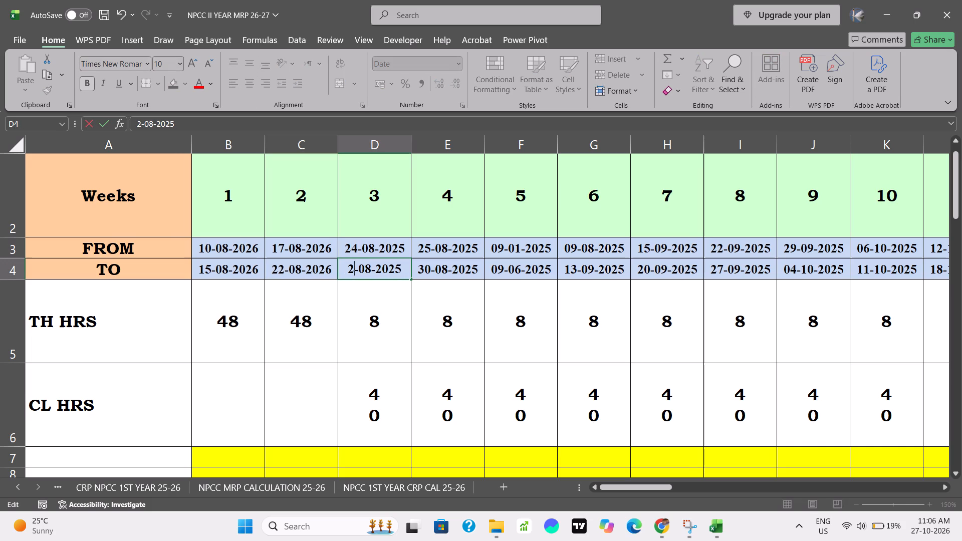
key("9")
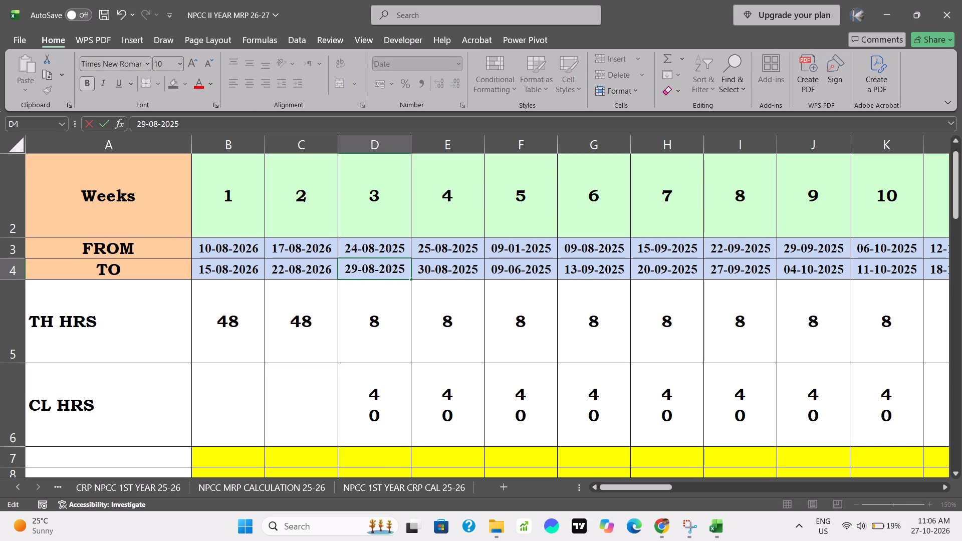
Set the day in the week 4 FROM date to 31.
double_click(430, 250)
key("BackSpace")
key("BackSpace")
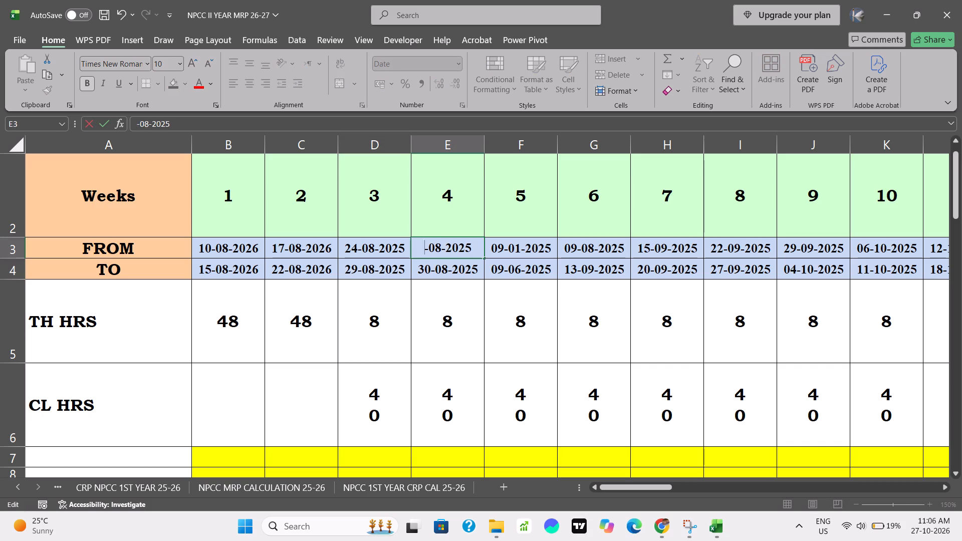
type("31")
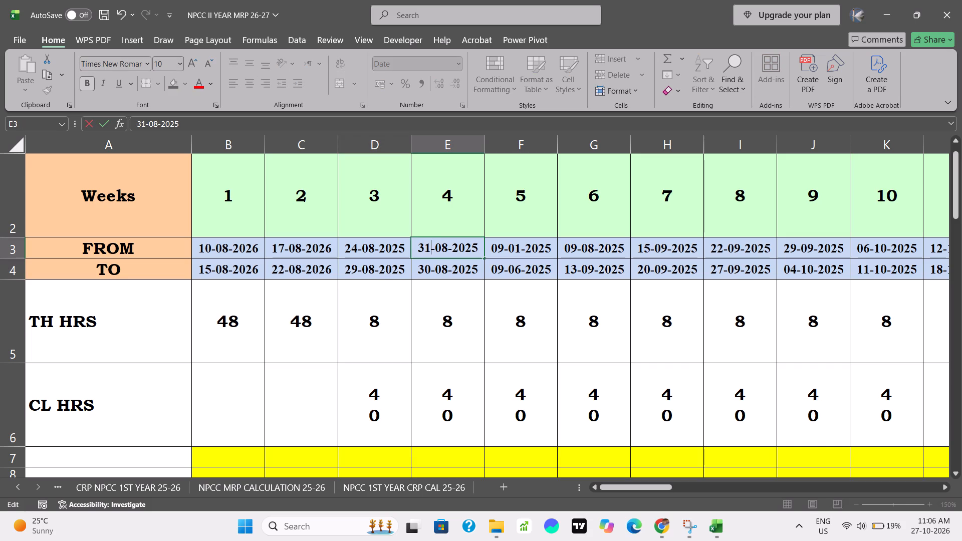
Change the year of the week 3 FROM and TO dates to 2026.
double_click(404, 247)
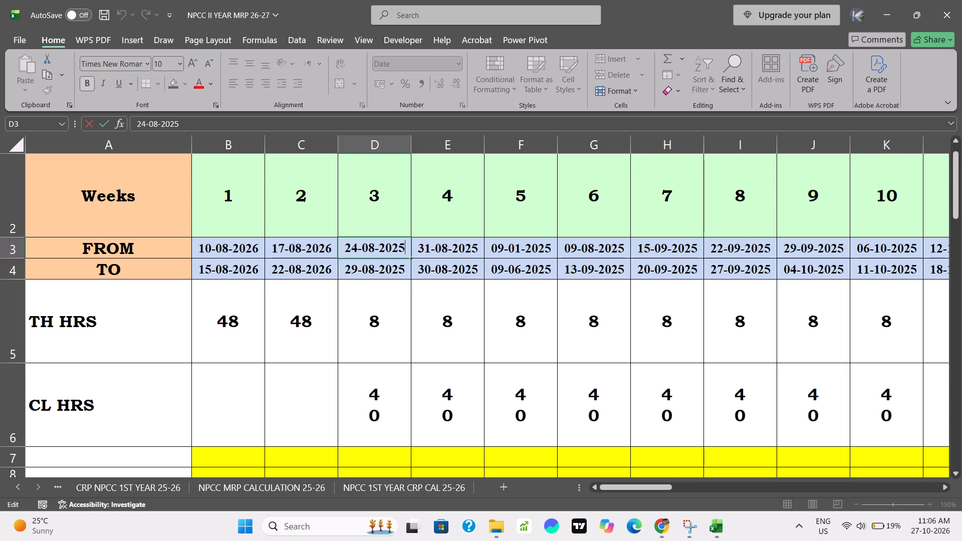
key("BackSpace")
key("6")
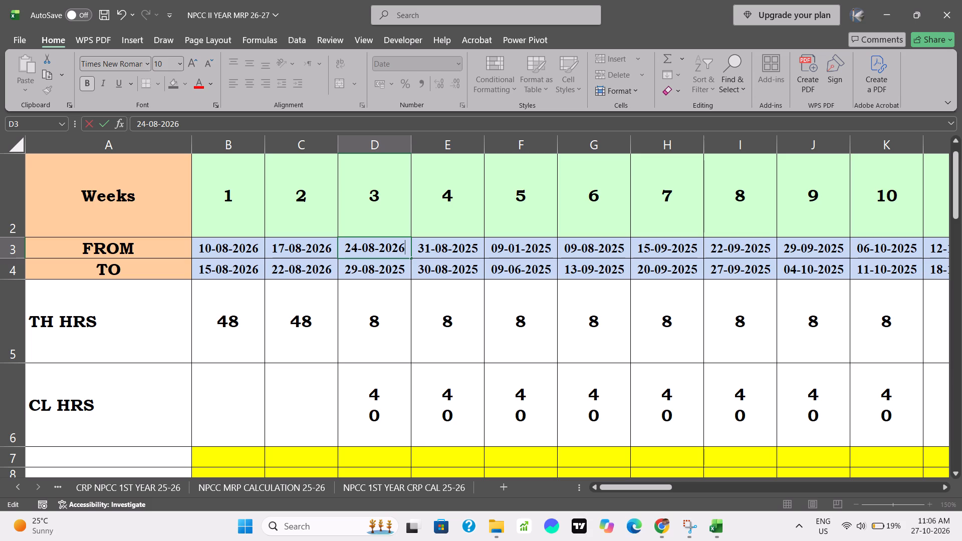
left_click(404, 268)
double_click(404, 268)
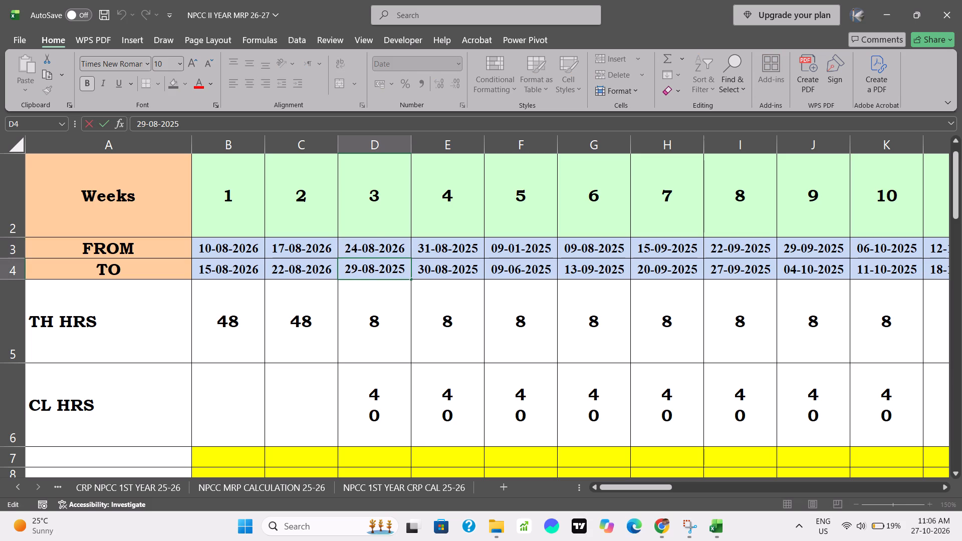
key("BackSpace")
key("6")
Change the year of the week 4 FROM date to 2026.
double_click(483, 247)
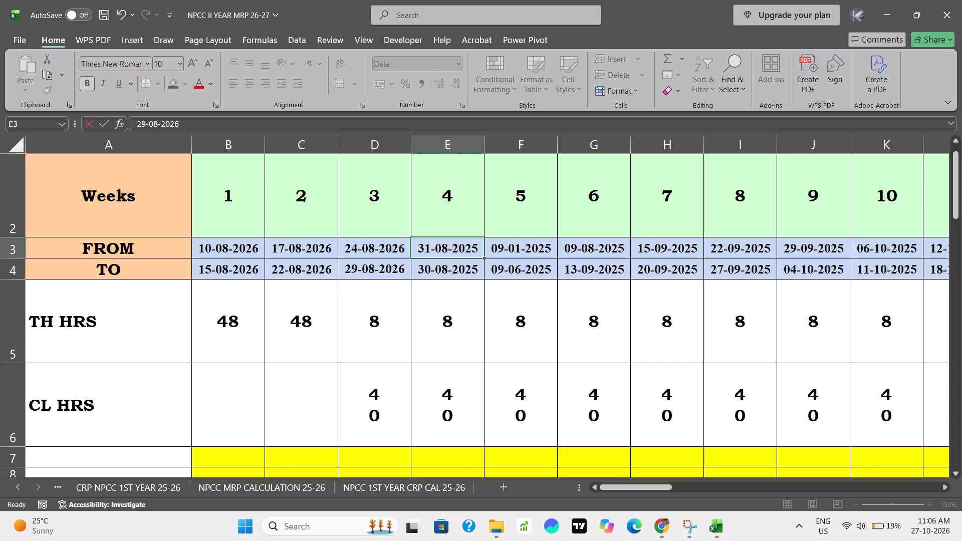
scroll(331, 316, "right", 12)
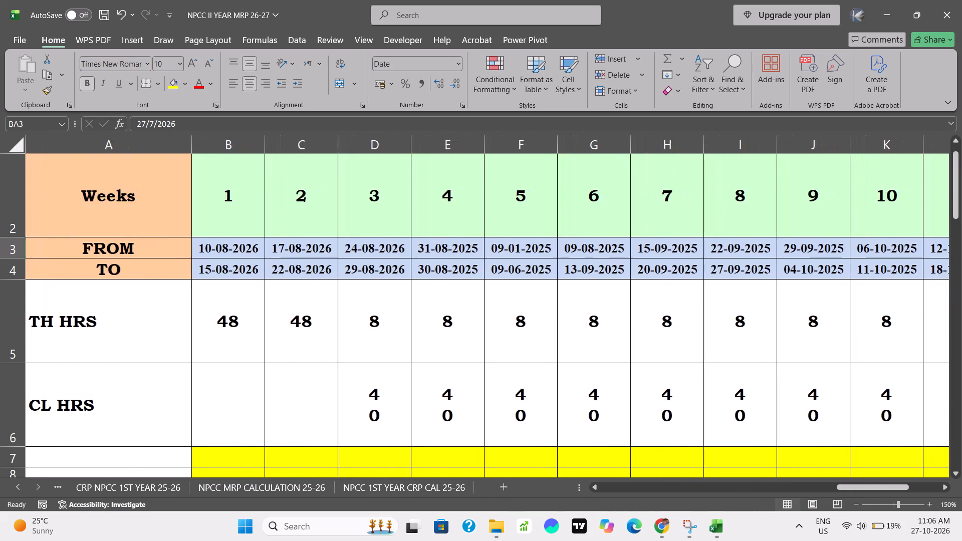
double_click(478, 247)
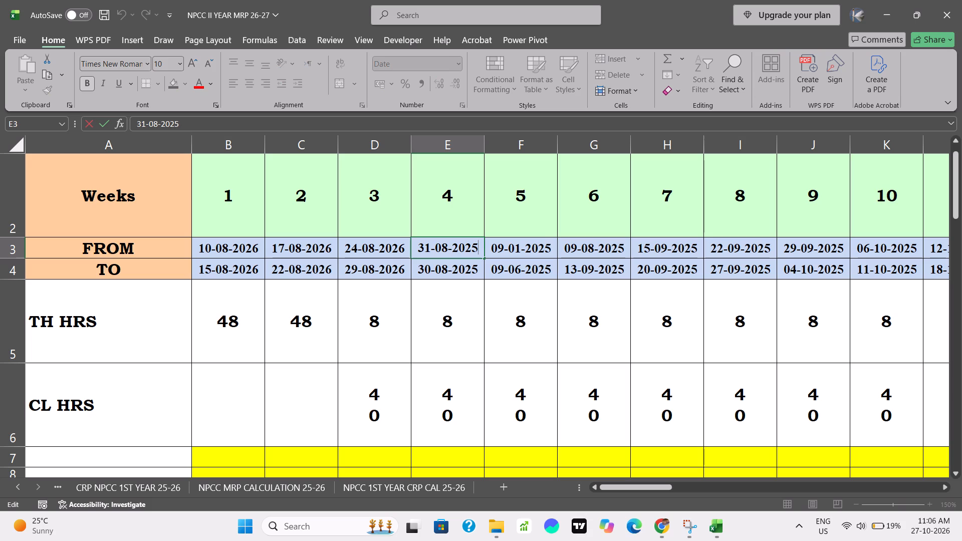
key("BackSpace")
key("6")
Set the week 4 TO date to 05-09-2026.
double_click(429, 270)
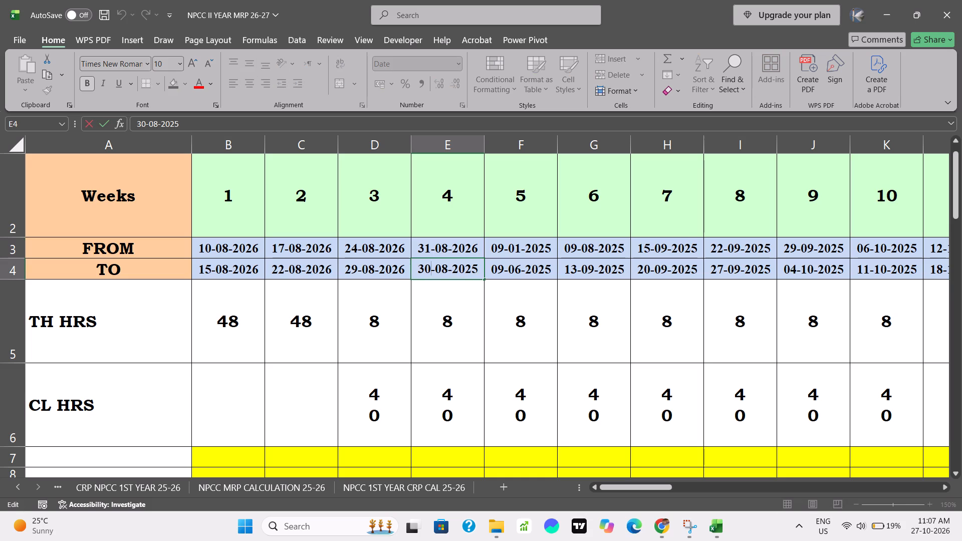
key("BackSpace")
key("BackSpace")
type("05")
key("Right")
key("Right")
key("Right")
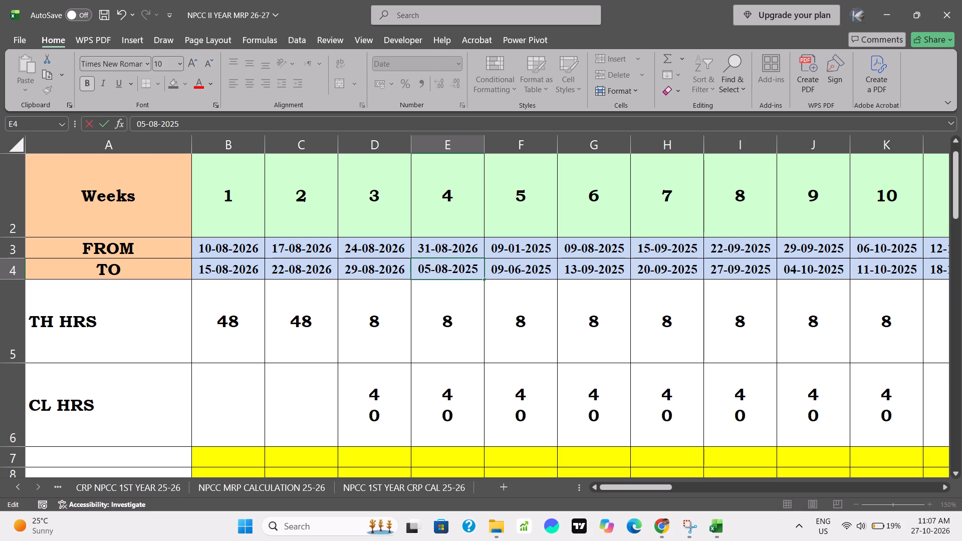
key("BackSpace")
key("9")
key("Right")
key("Right")
key("Right")
key("Right")
key("Right")
key("BackSpace")
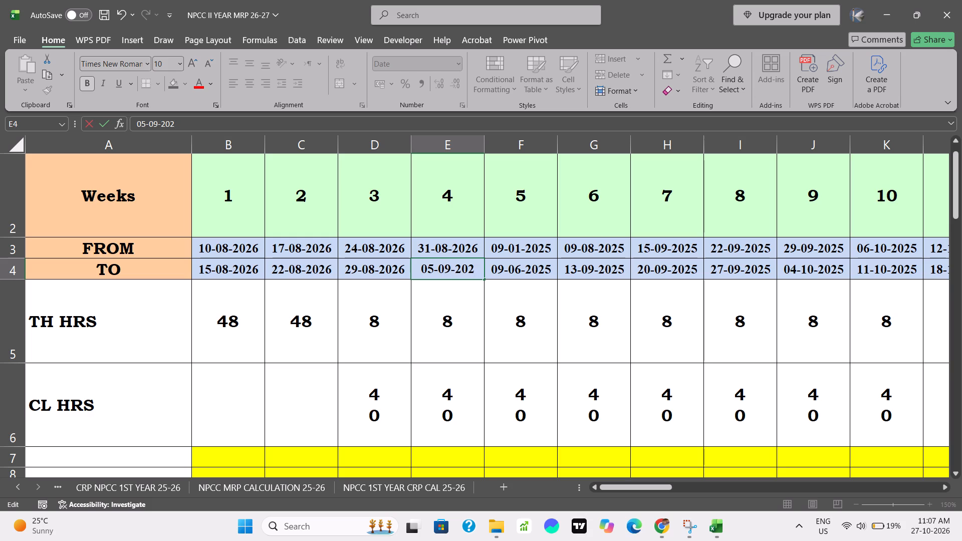
key("6")
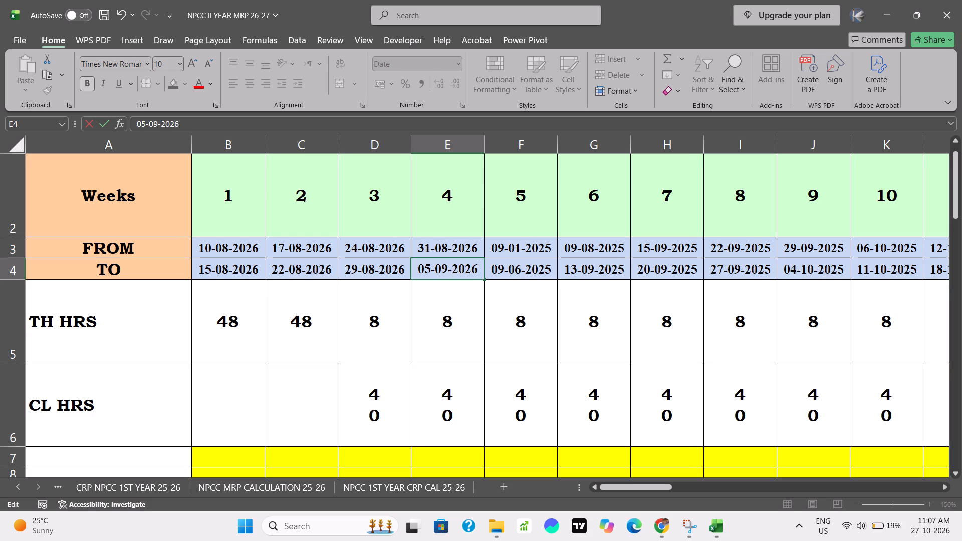
left_click(371, 332)
Extend the FROM date series from weeks 1 to 4 across the row through week 52, ending at 02-08-2027.
left_click_drag(227, 250, 449, 253)
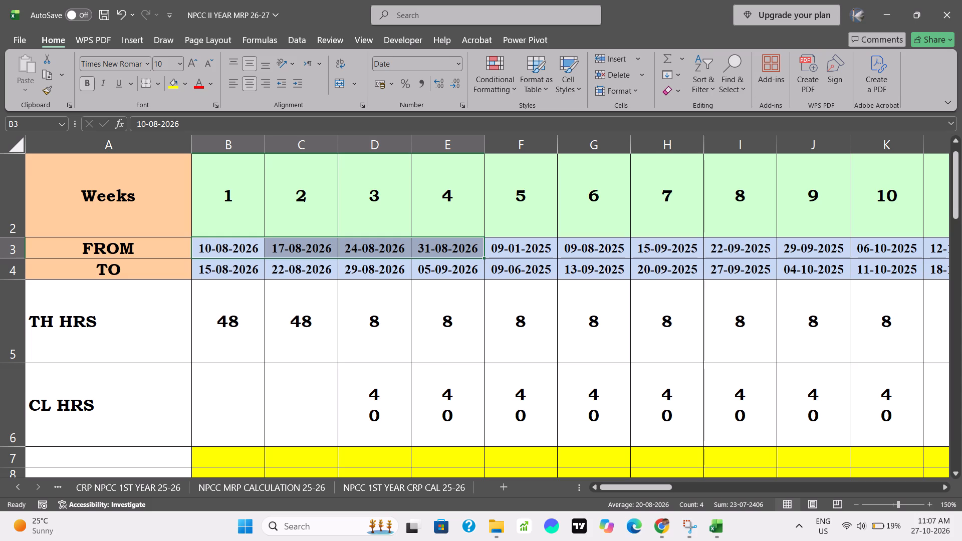
left_click_drag(485, 258, 531, 258)
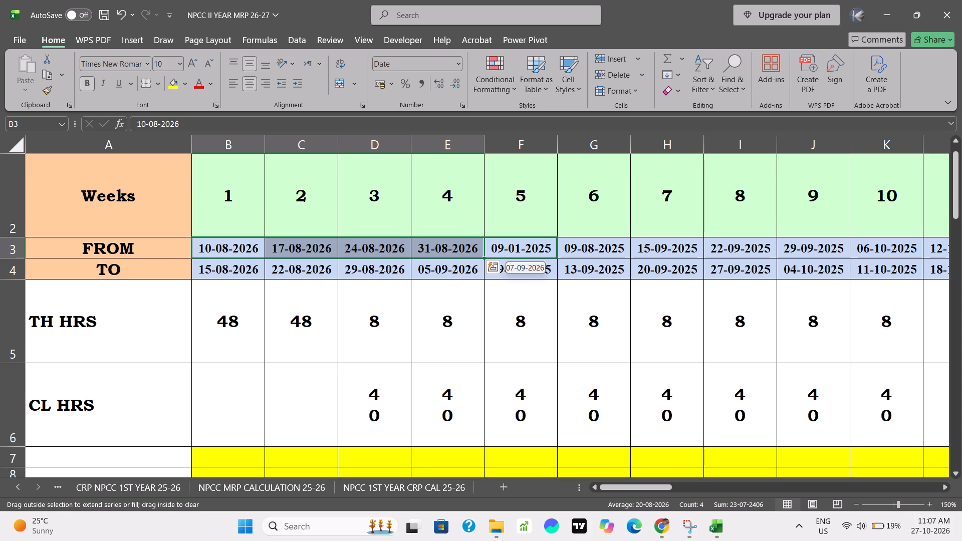
left_click_drag(531, 258, 614, 259)
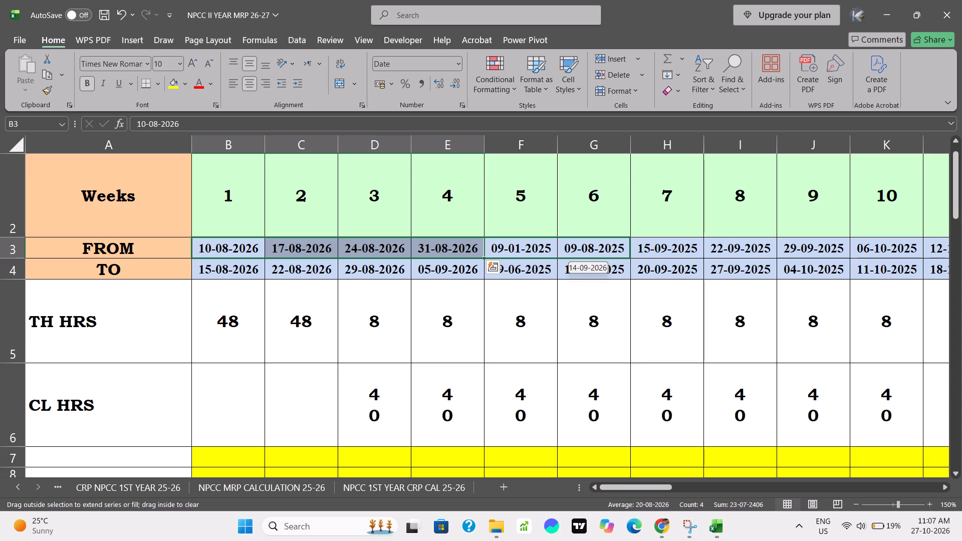
left_click_drag(614, 259, 697, 254)
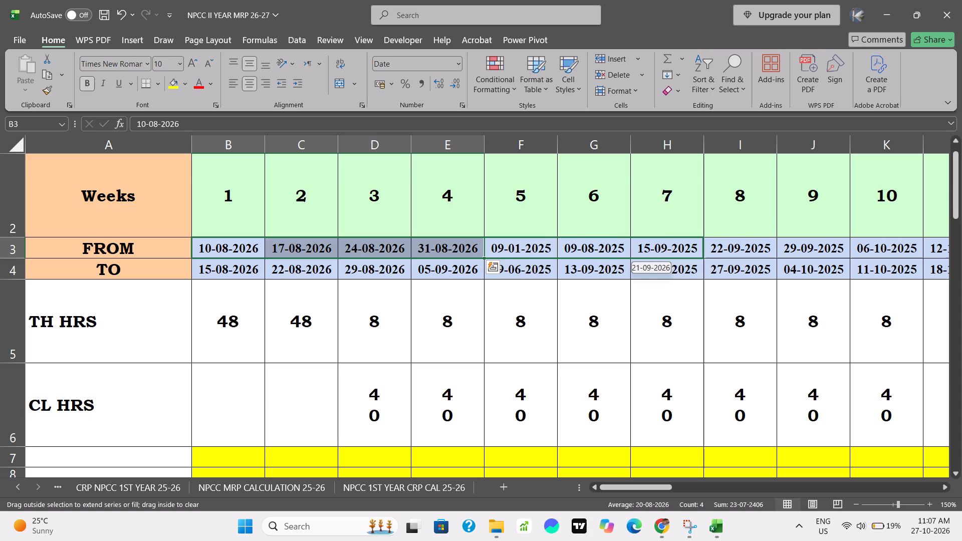
left_click_drag(697, 254, 783, 252)
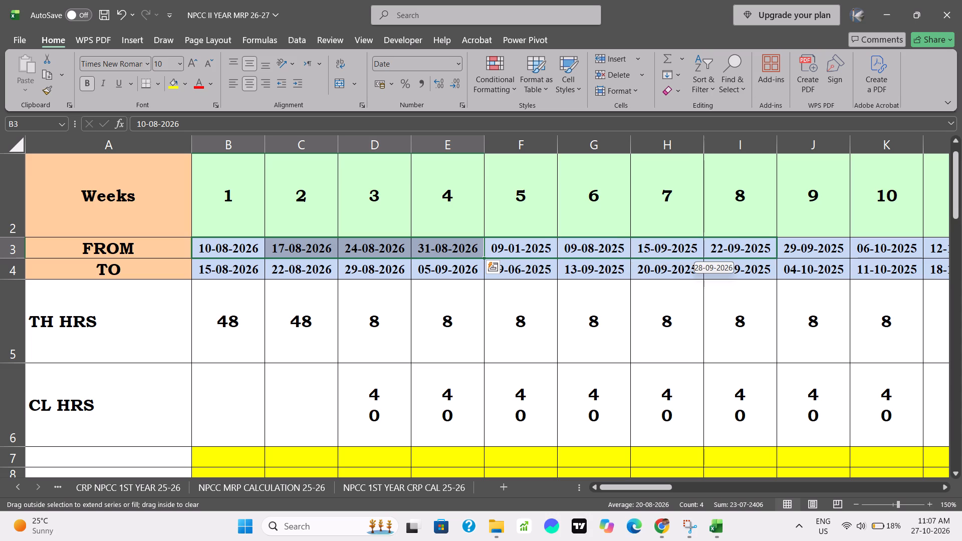
left_click_drag(783, 252, 939, 255)
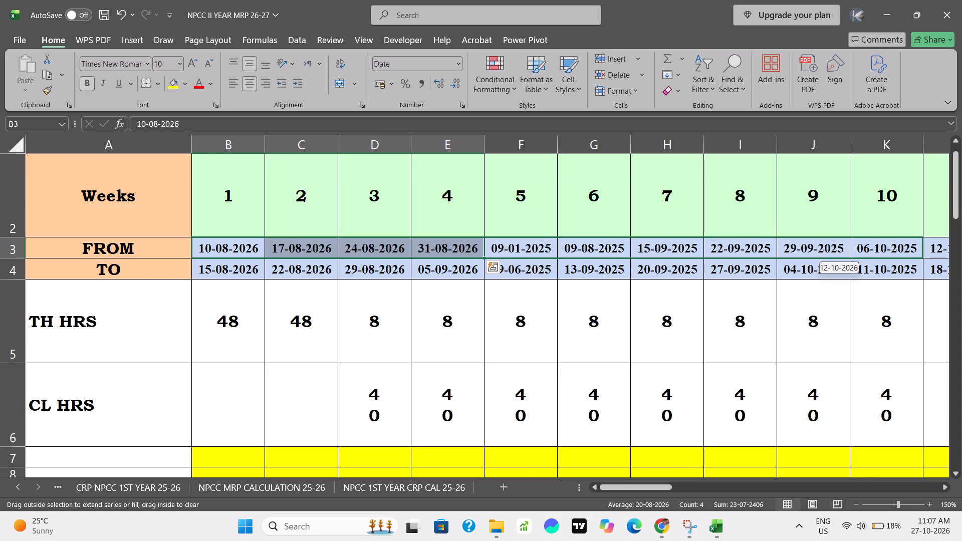
left_click_drag(939, 255, 888, 248)
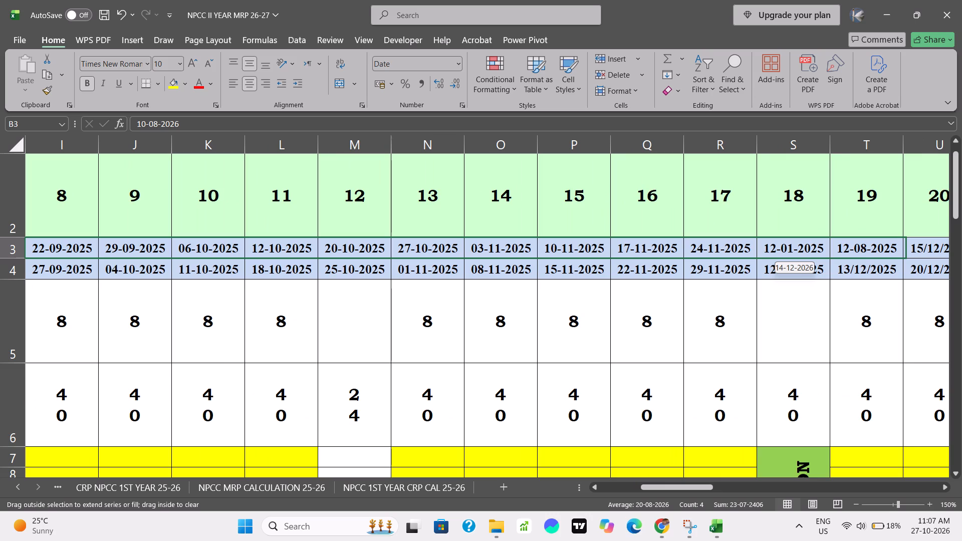
left_click_drag(888, 248, 961, 249)
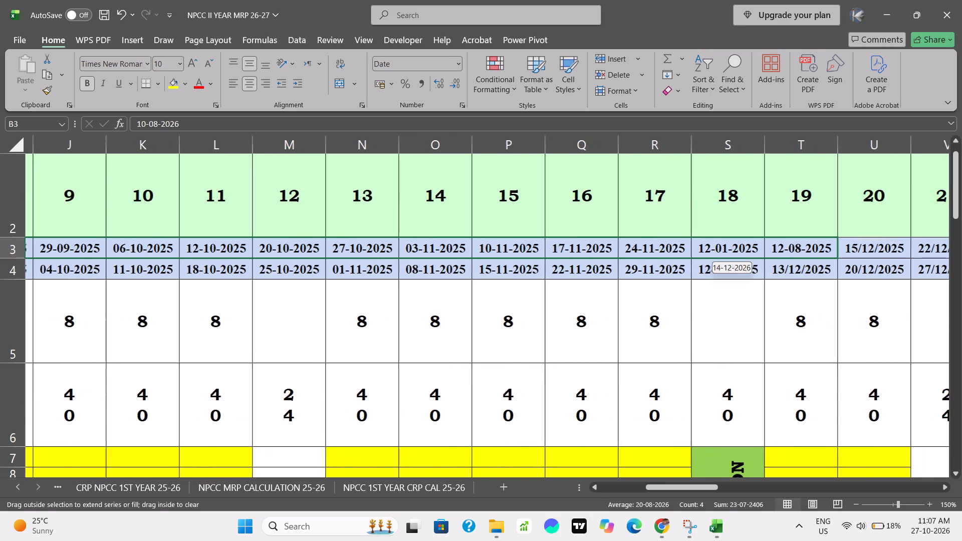
left_click_drag(961, 249, 916, 252)
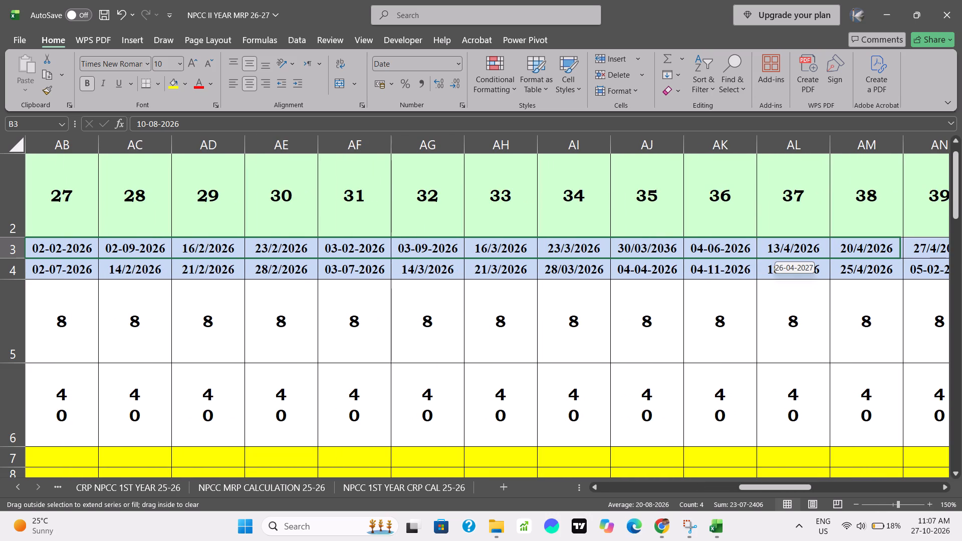
left_click_drag(916, 252, 946, 253)
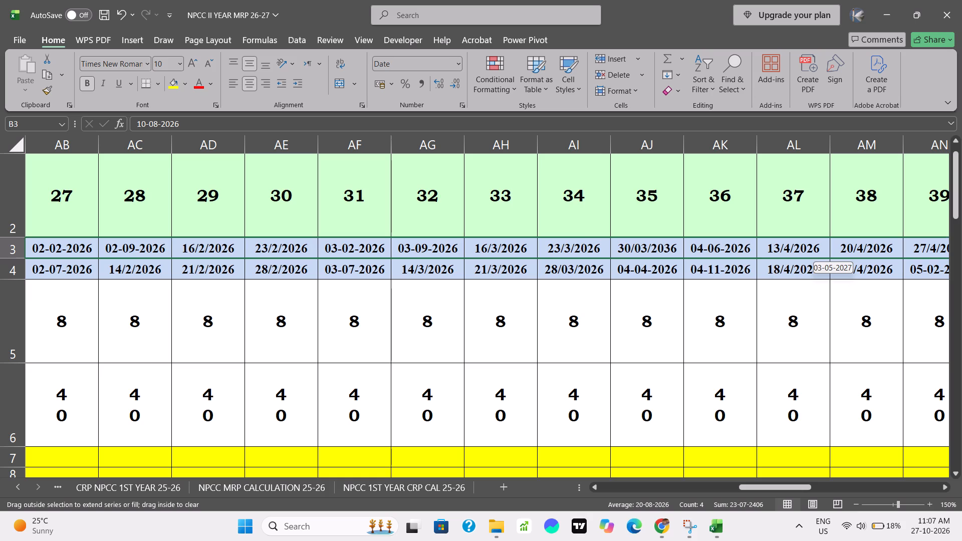
left_click_drag(946, 253, 946, 254)
left_click_drag(946, 254, 943, 253)
left_click_drag(943, 253, 952, 250)
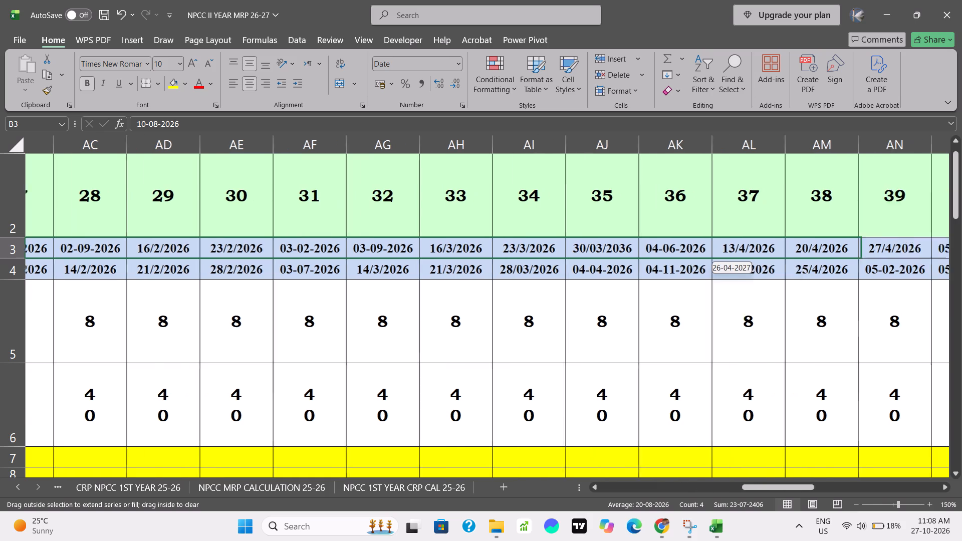
left_click_drag(952, 250, 950, 252)
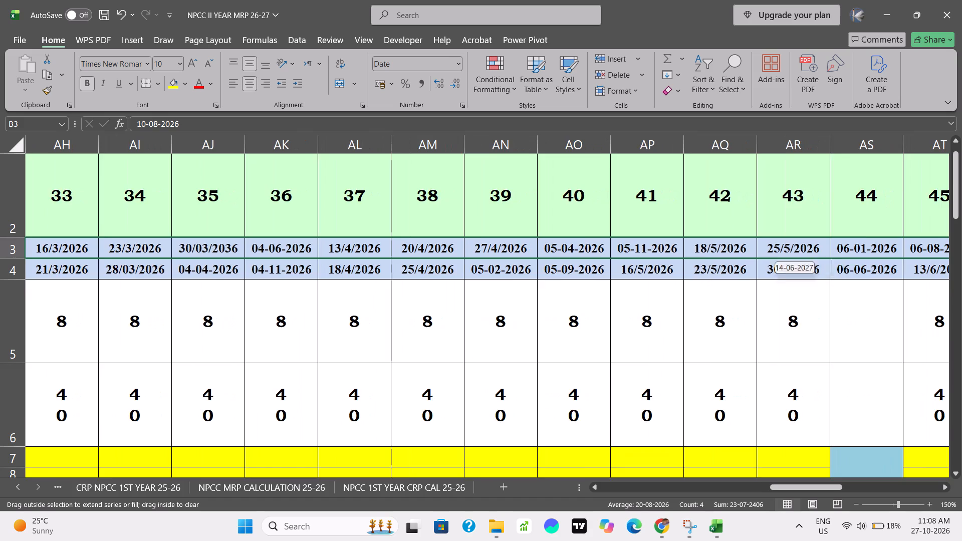
left_click_drag(950, 252, 850, 248)
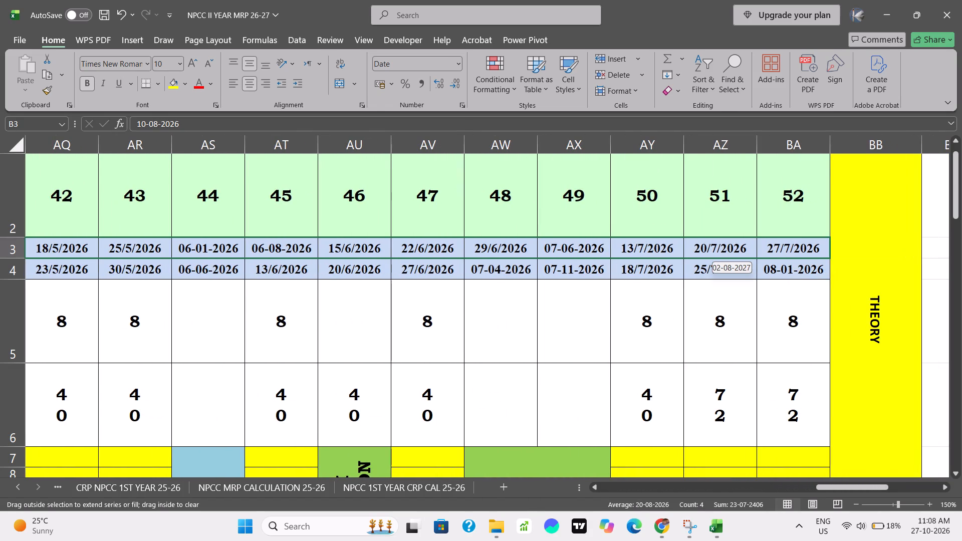
left_click_drag(850, 248, 846, 248)
left_click_drag(846, 248, 846, 249)
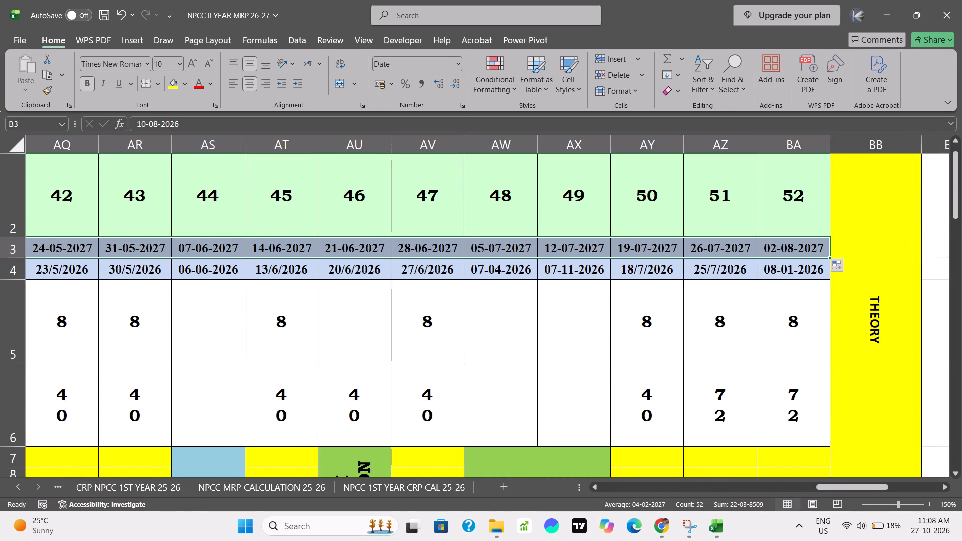
Extend the TO date series from weeks 1 to 4 across the row through week 52, ending at 07-08-2027.
scroll(224, 342, "right", 10)
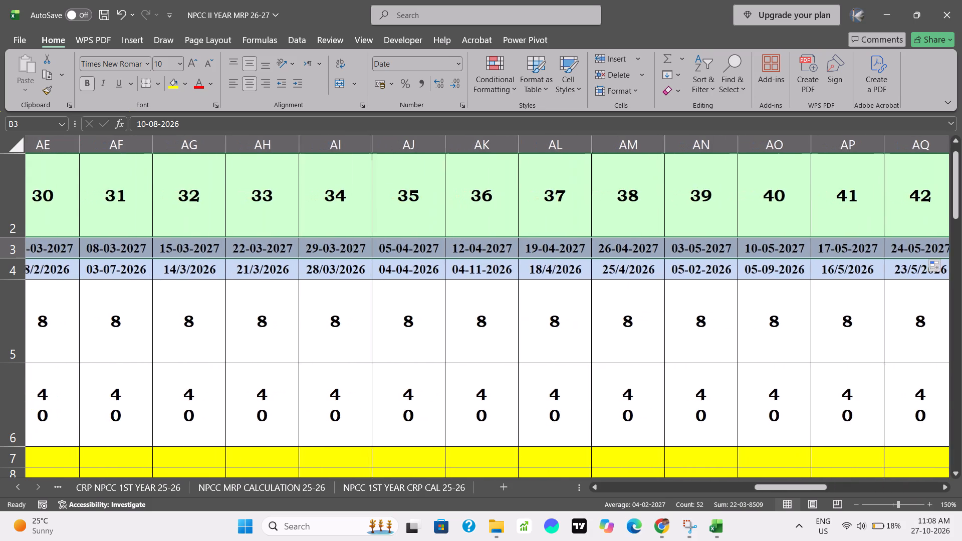
scroll(224, 342, "right", 7)
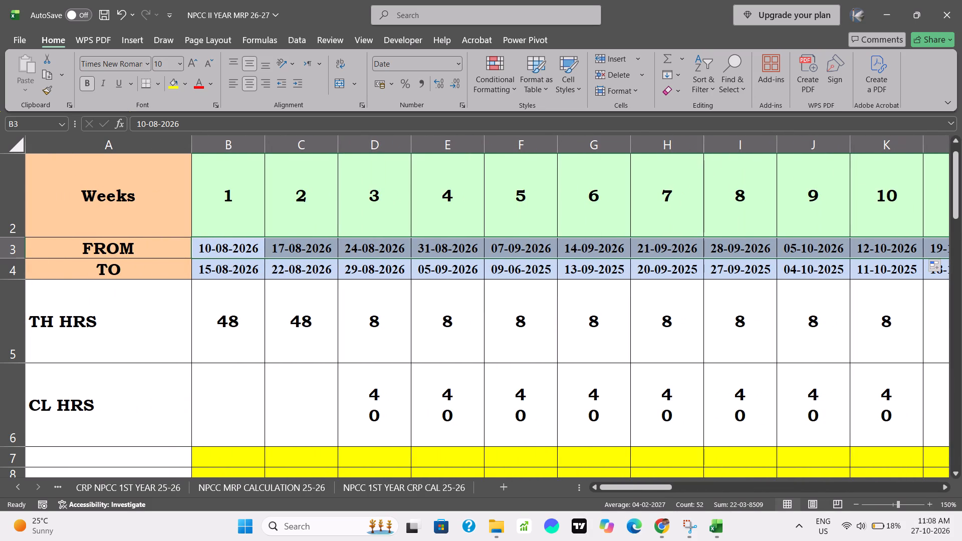
left_click_drag(230, 269, 458, 273)
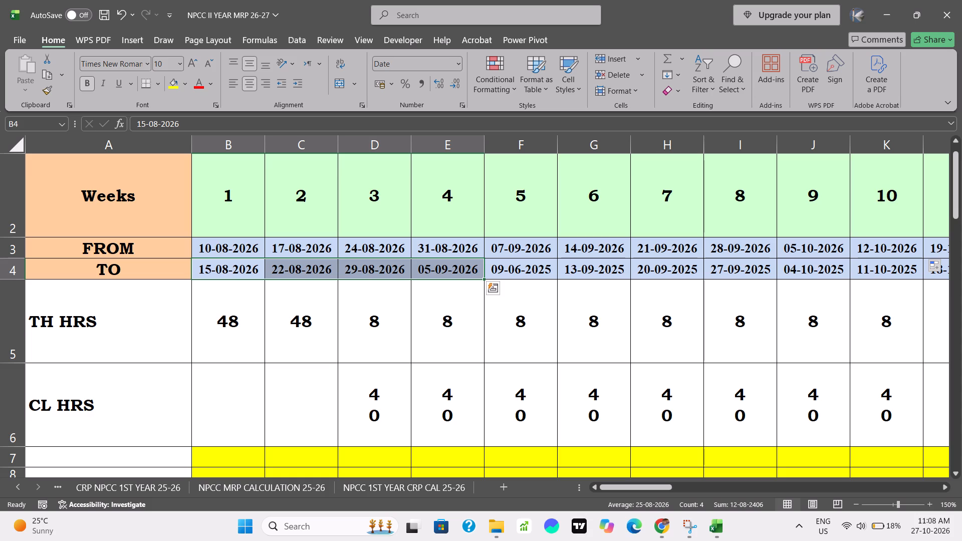
left_click_drag(484, 279, 531, 274)
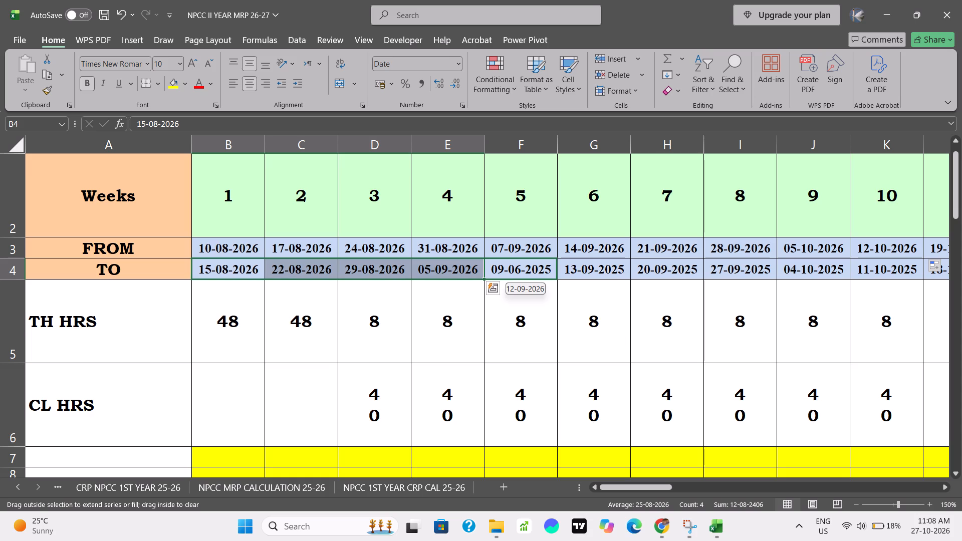
left_click_drag(531, 274, 532, 274)
left_click_drag(532, 274, 578, 279)
left_click_drag(578, 279, 610, 275)
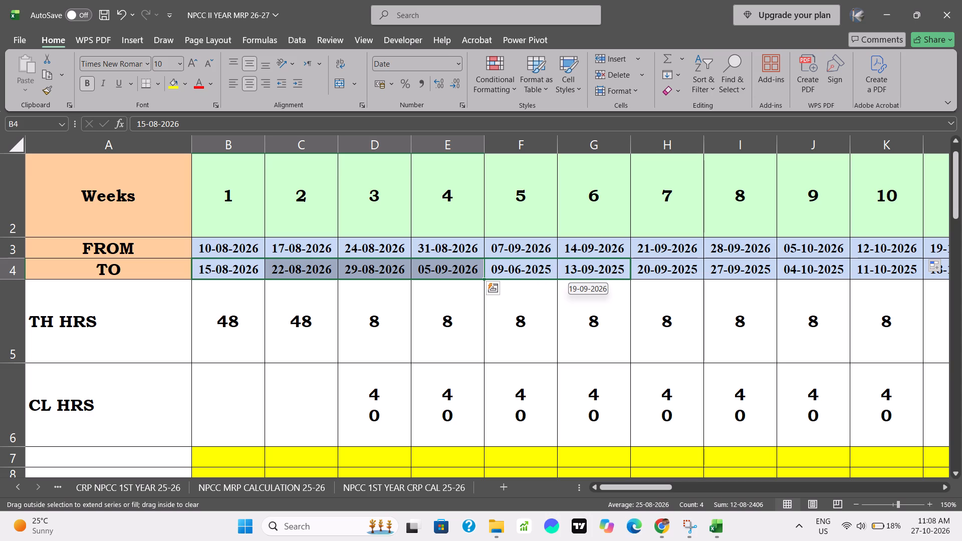
left_click_drag(610, 275, 877, 270)
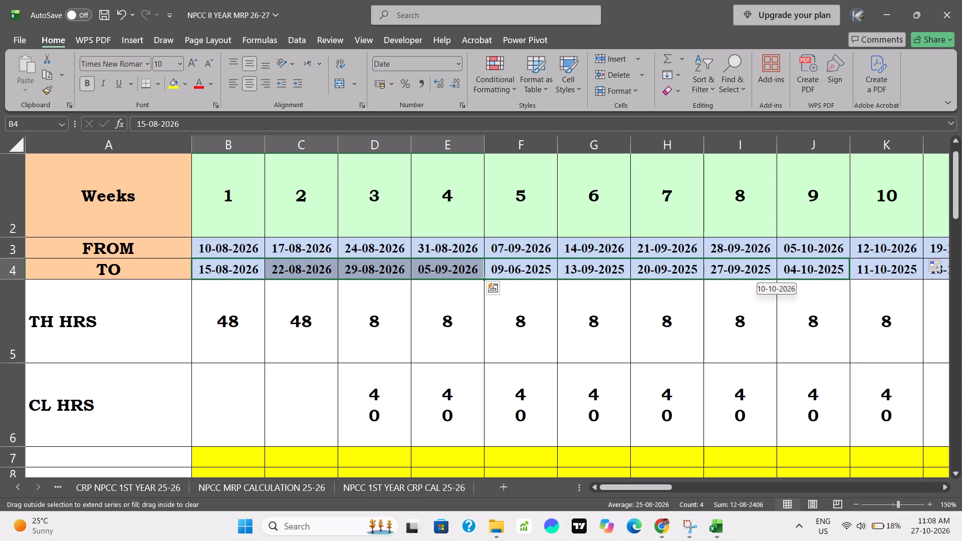
left_click_drag(877, 270, 961, 272)
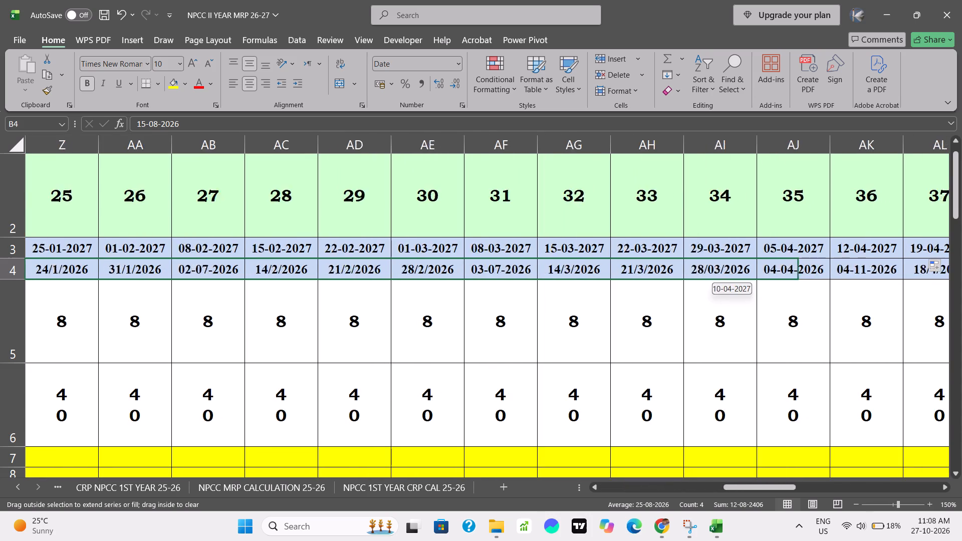
left_click_drag(961, 272, 800, 266)
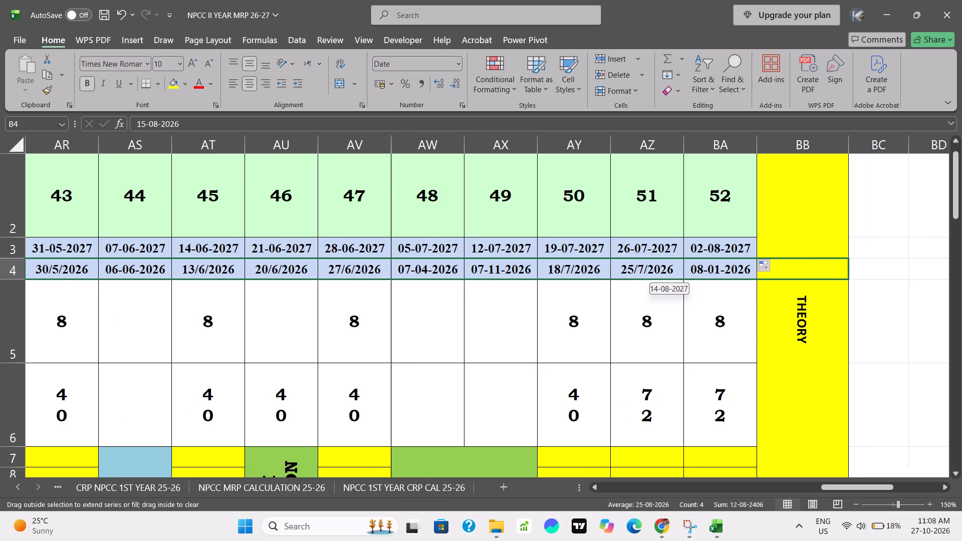
left_click_drag(800, 266, 766, 261)
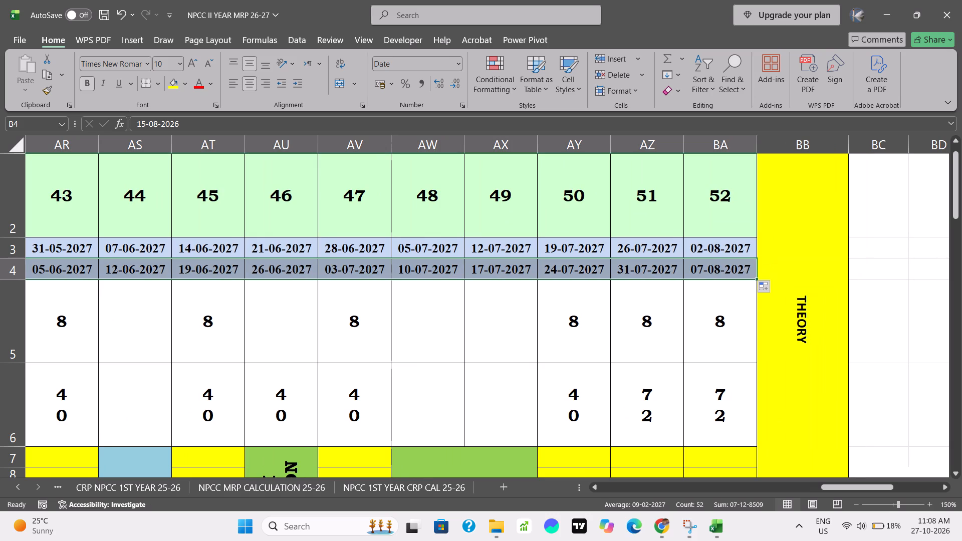
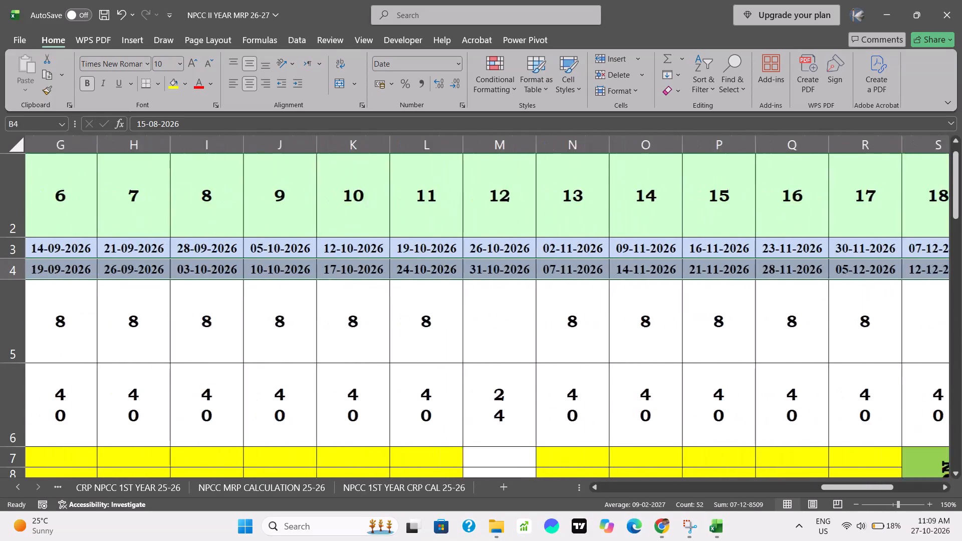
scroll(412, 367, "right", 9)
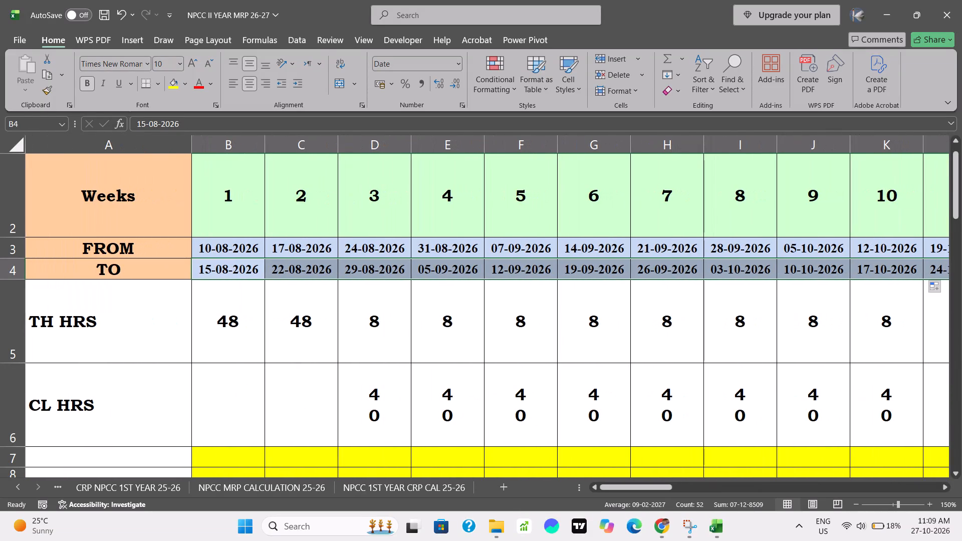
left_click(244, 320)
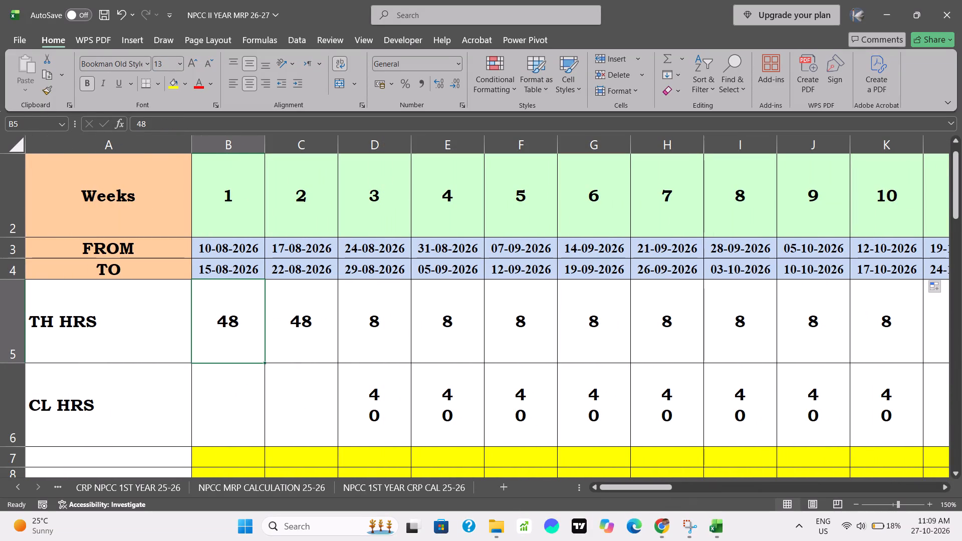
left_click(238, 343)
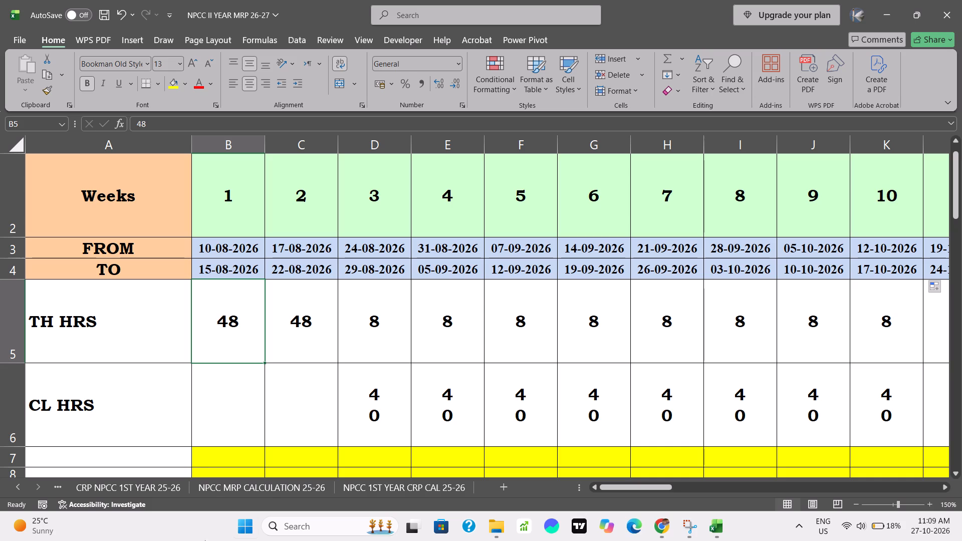
Rename the NPCC 1ST YEAR MRP 25-26 sheet as NPCC II YEAR MRP 26-27.
double_click(19, 488)
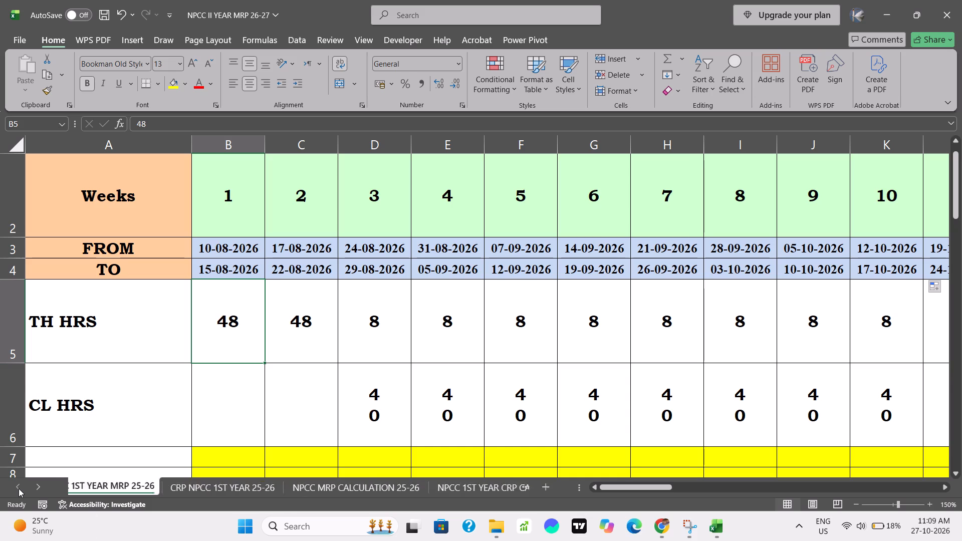
double_click(105, 486)
double_click(105, 486)
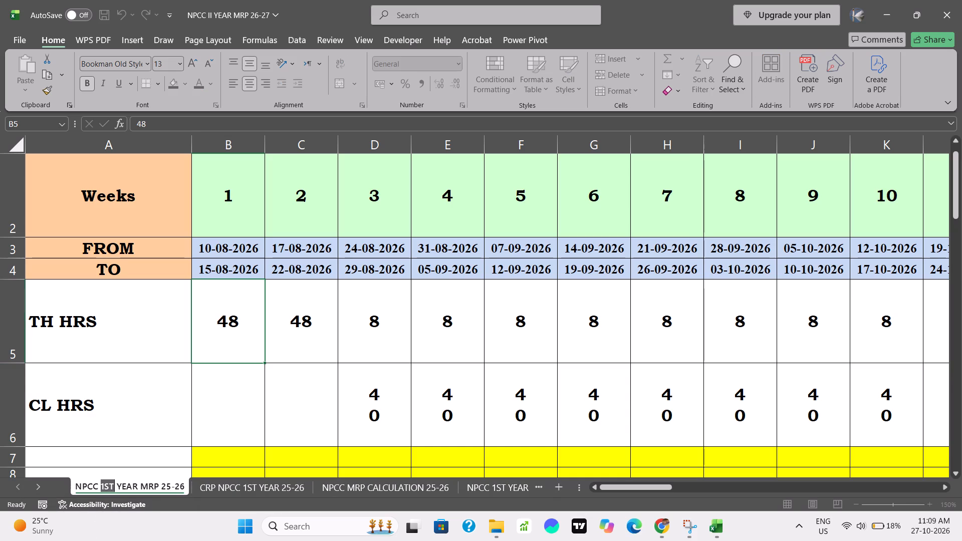
left_click(105, 486)
left_click(113, 485)
key("BackSpace")
key("BackSpace")
key("BackSpace")
type("II")
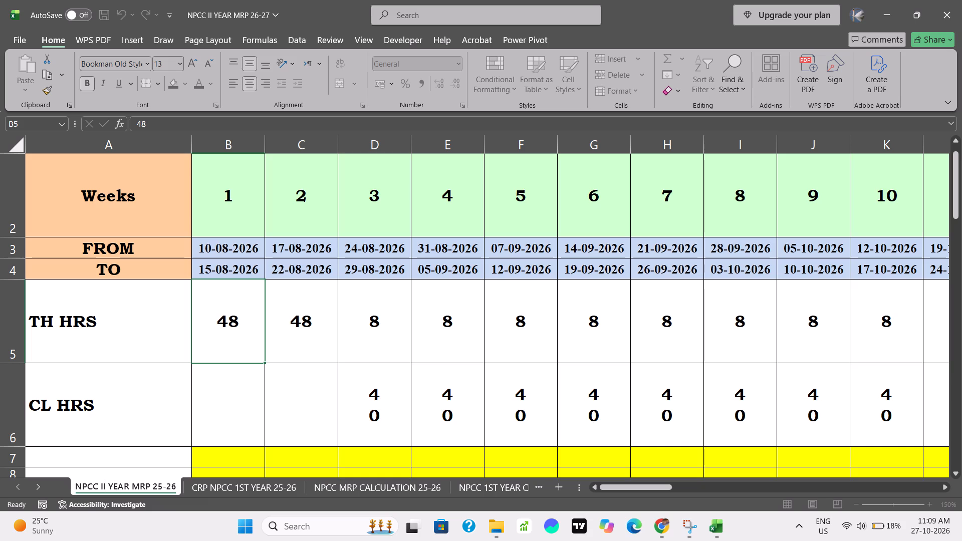
left_click(159, 486)
key("Right")
key("BackSpace")
key("6")
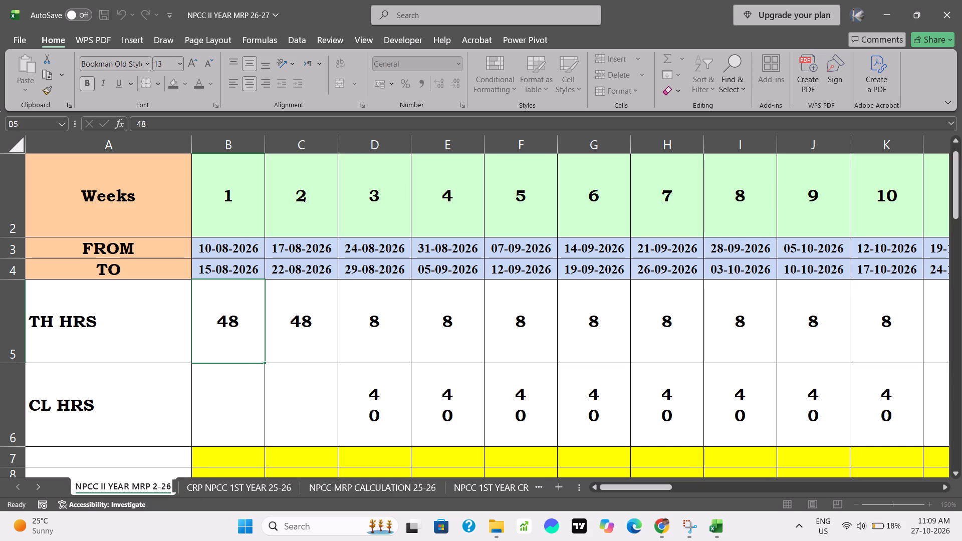
key("Right")
key("Right")
key("Right")
key("BackSpace")
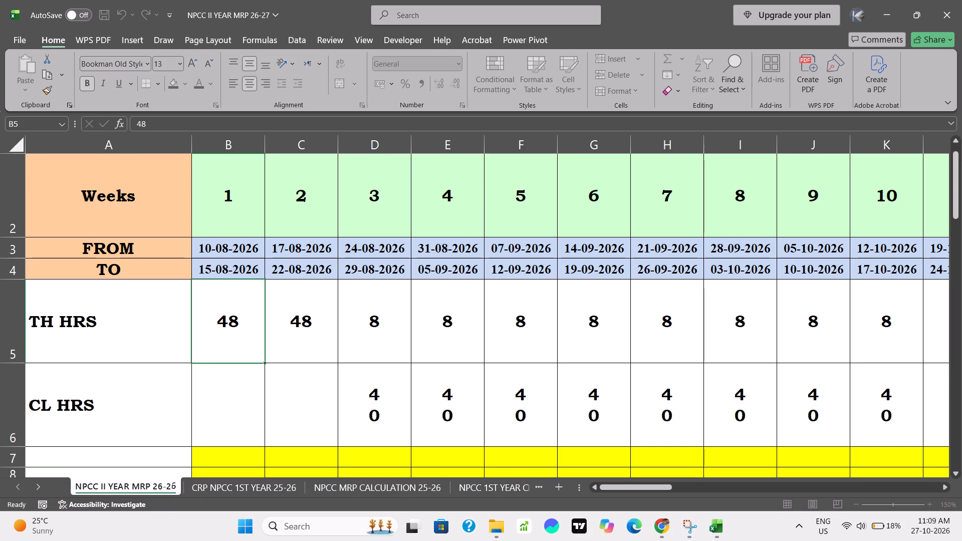
key("7")
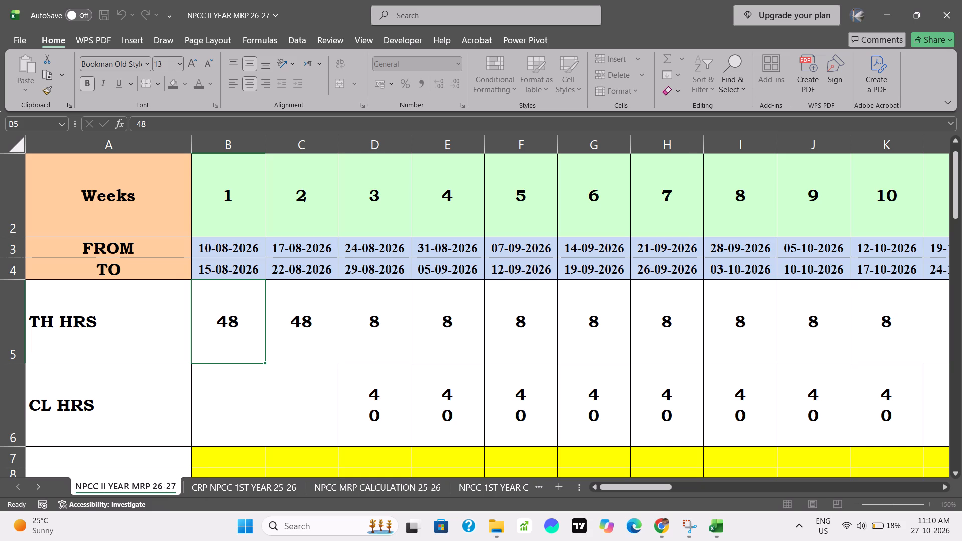
left_click(299, 395)
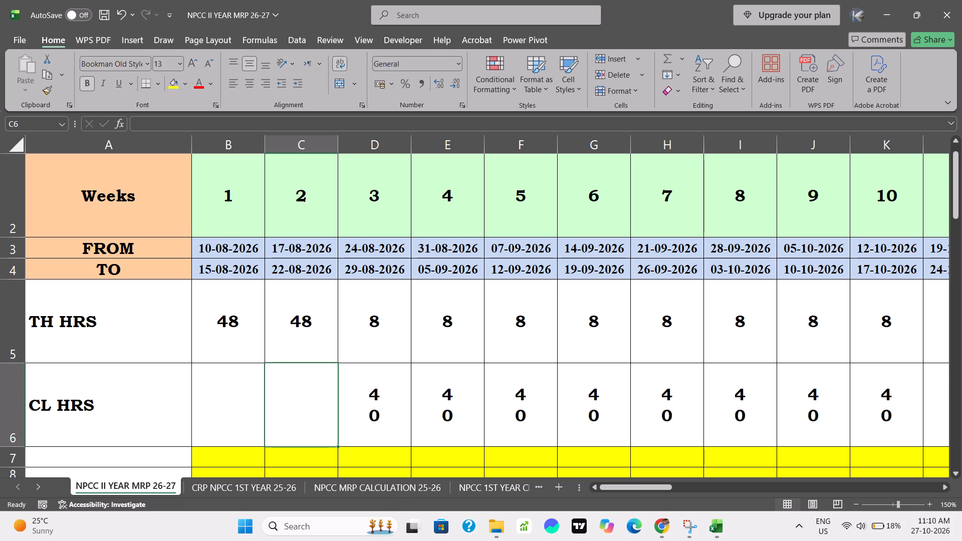
Examine the full master rotation plan, including the group postings, vacation and examination blocks, colour legend and signature lines.
scroll(246, 412, "down", 7)
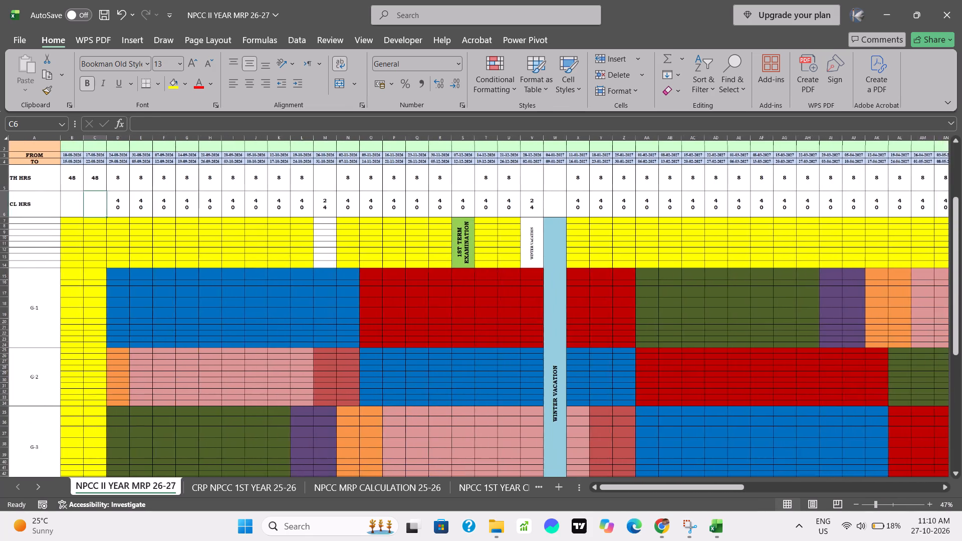
scroll(246, 412, "down", 4)
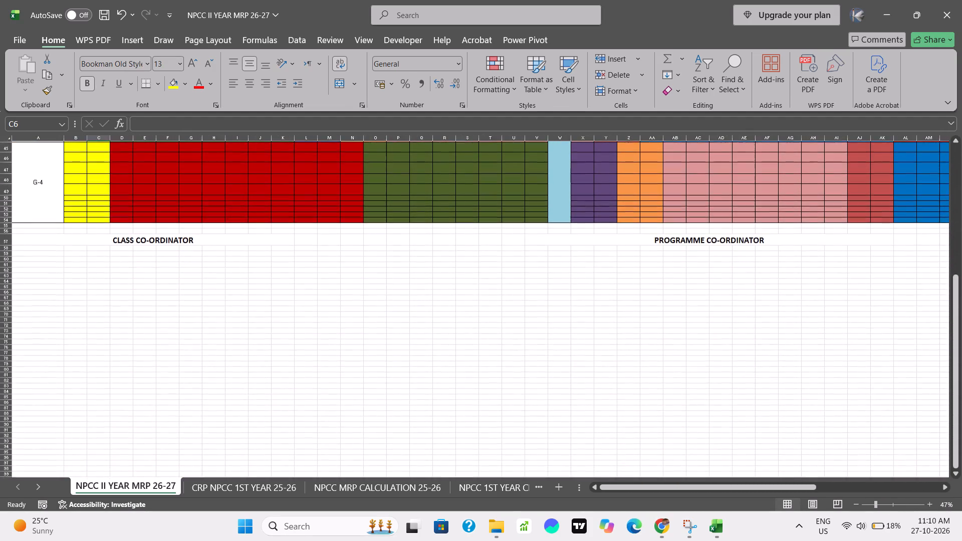
scroll(246, 412, "down", 1)
scroll(246, 412, "up", 2)
scroll(246, 412, "left", 5)
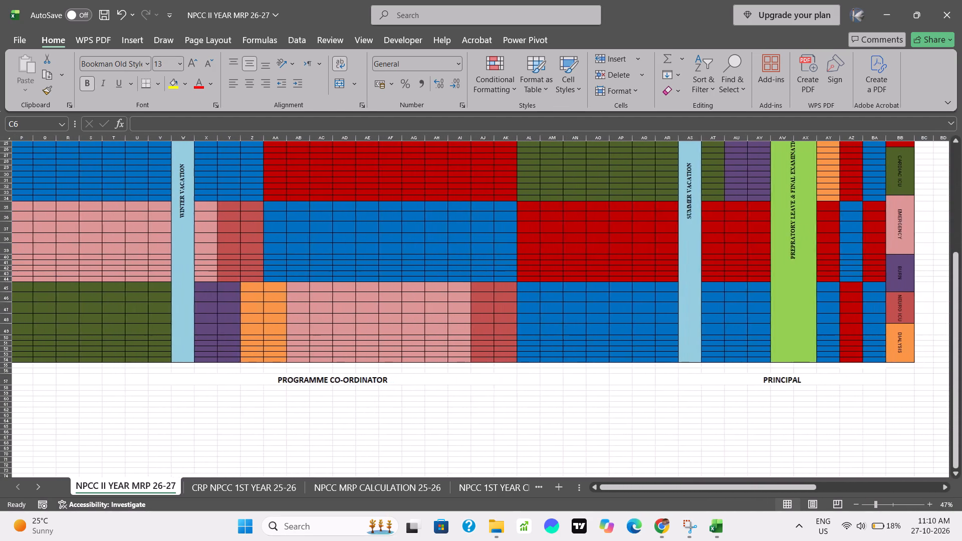
scroll(246, 412, "left", 3)
scroll(246, 412, "up", 7)
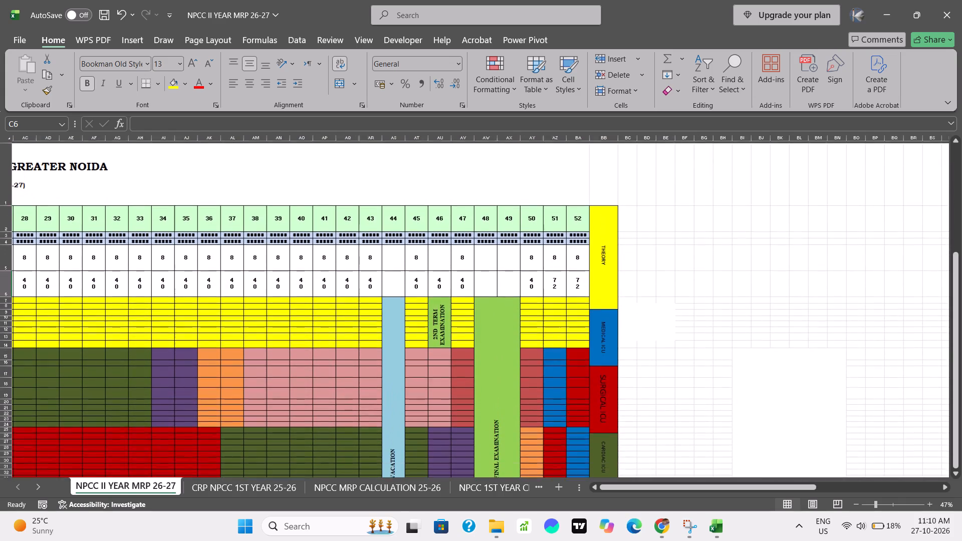
scroll(246, 412, "right", 3)
scroll(246, 412, "left", 1)
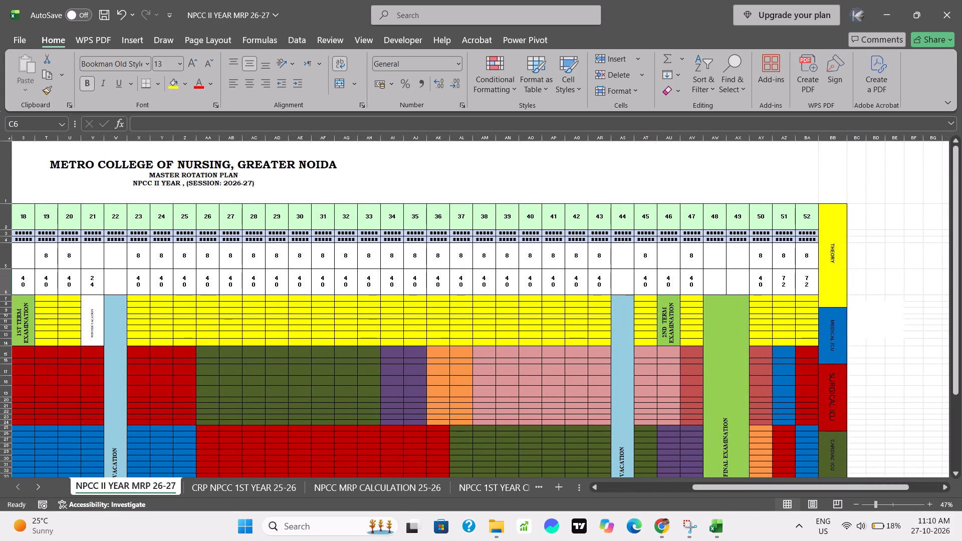
Look at the CRP NPCC 1ST YEAR 25-26 and NPCC MRP CALCULATION 25-26 sheets, then return to the start of the master rotation plan.
left_click(232, 491)
left_click(232, 491)
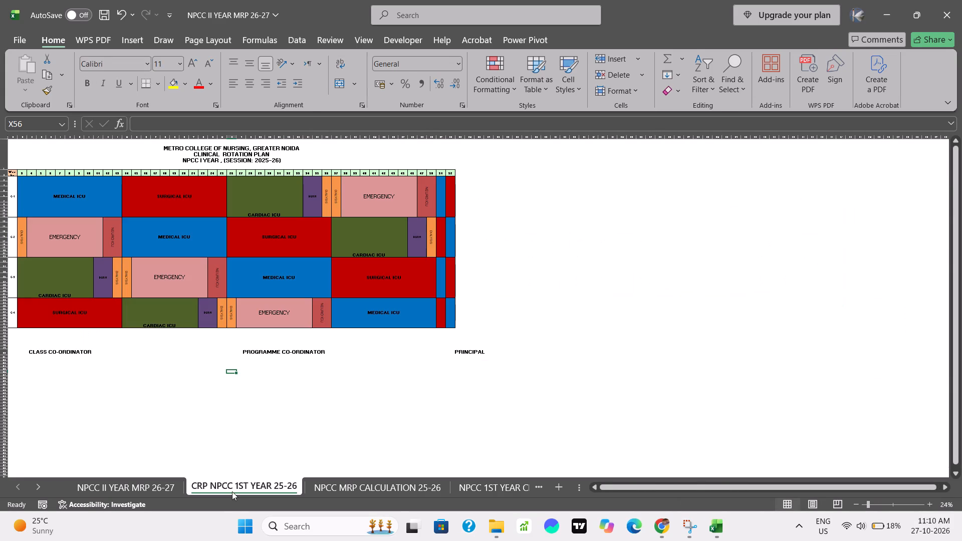
left_click(350, 486)
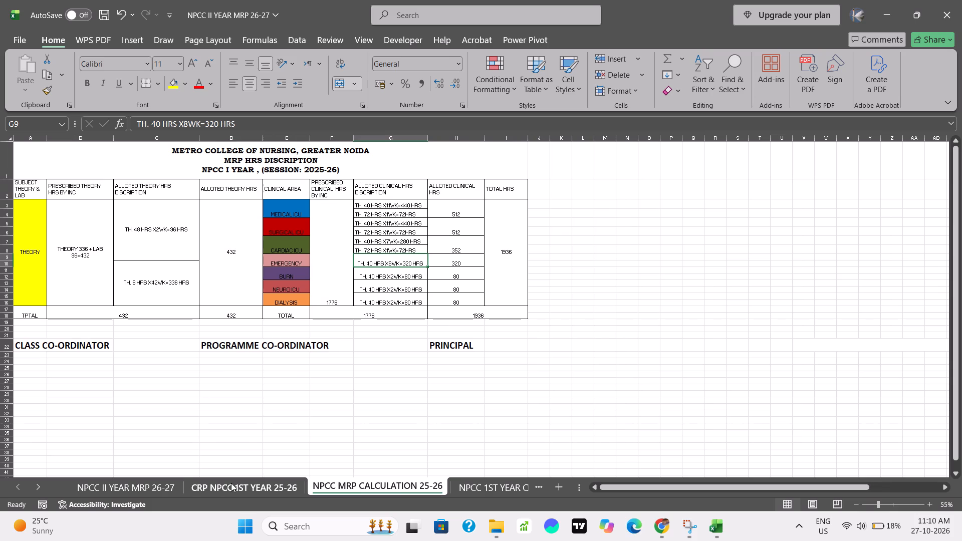
left_click(146, 489)
scroll(252, 420, "right", 2)
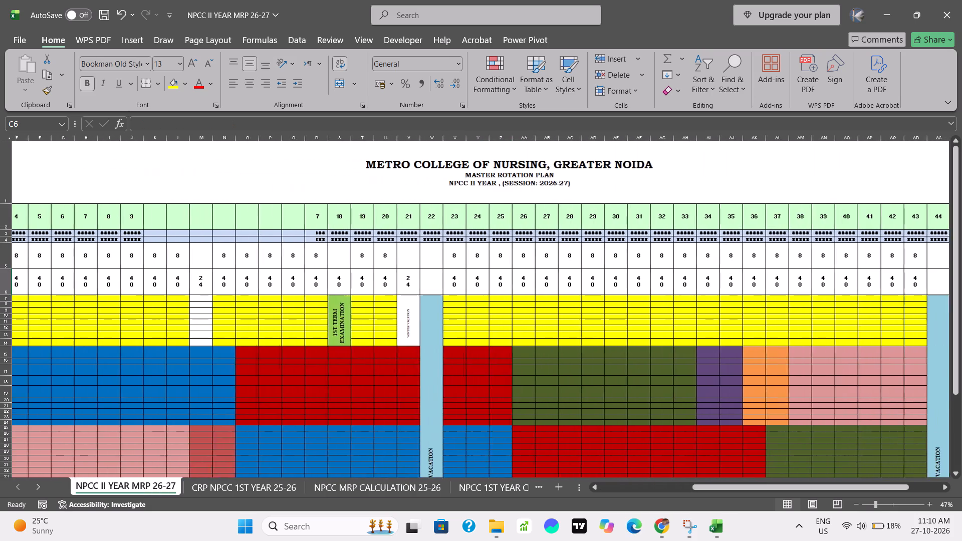
scroll(252, 420, "right", 2)
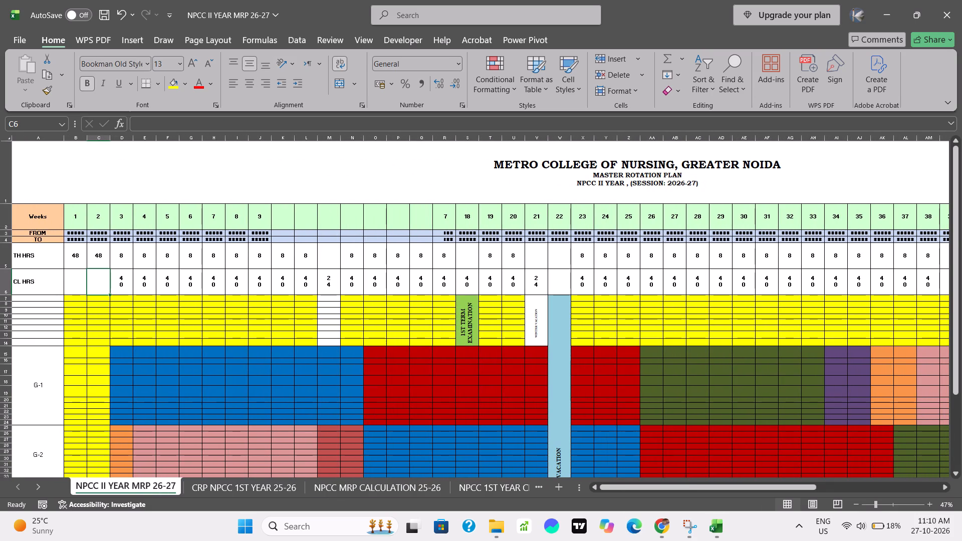
Examine the theory block rows 7 to 14 above group G-1 in the master rotation plan.
left_click(79, 298)
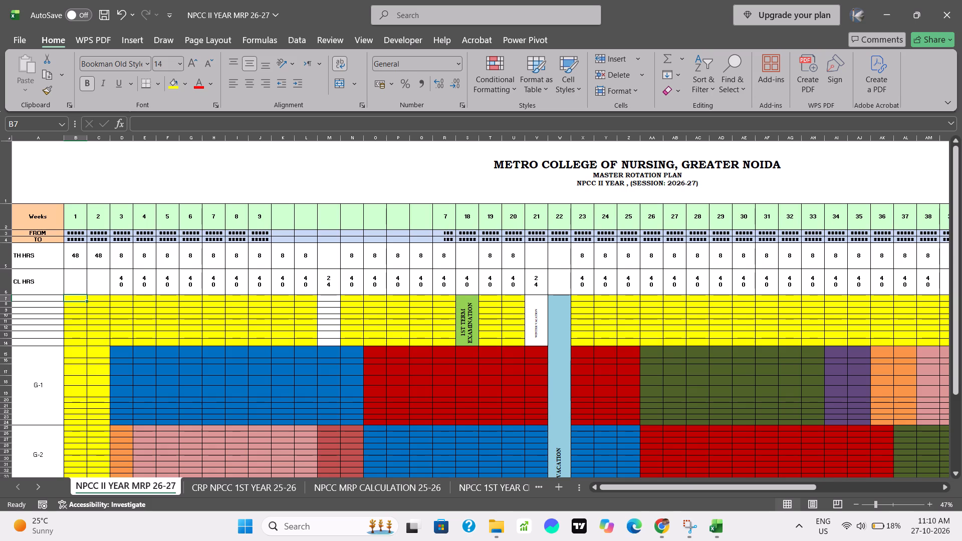
left_click(3, 299)
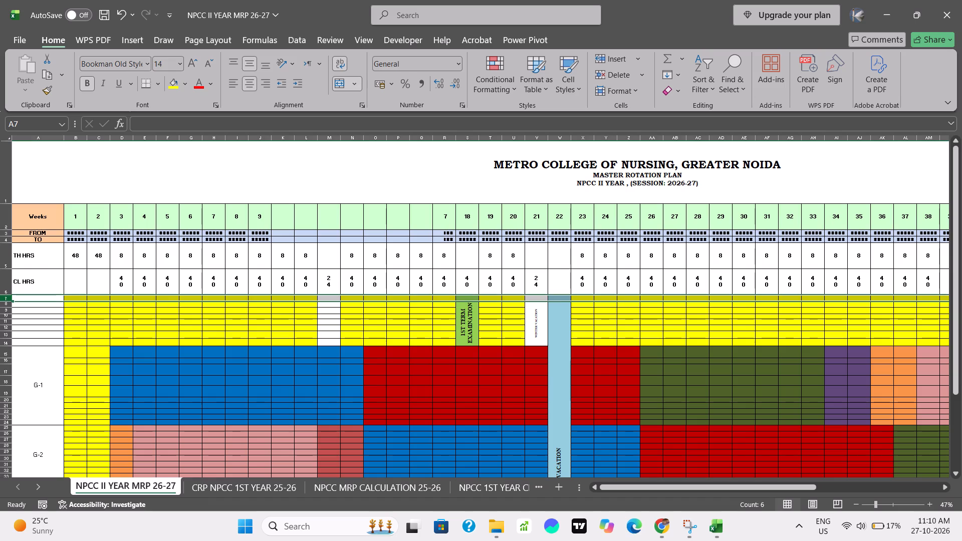
left_click(50, 298)
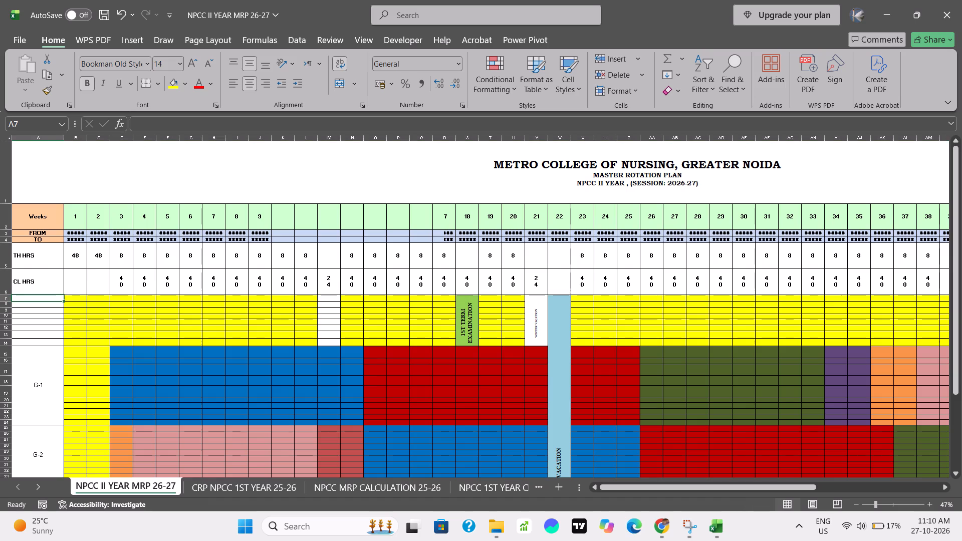
key("Down")
key("Down")
key("Down")
key("Down")
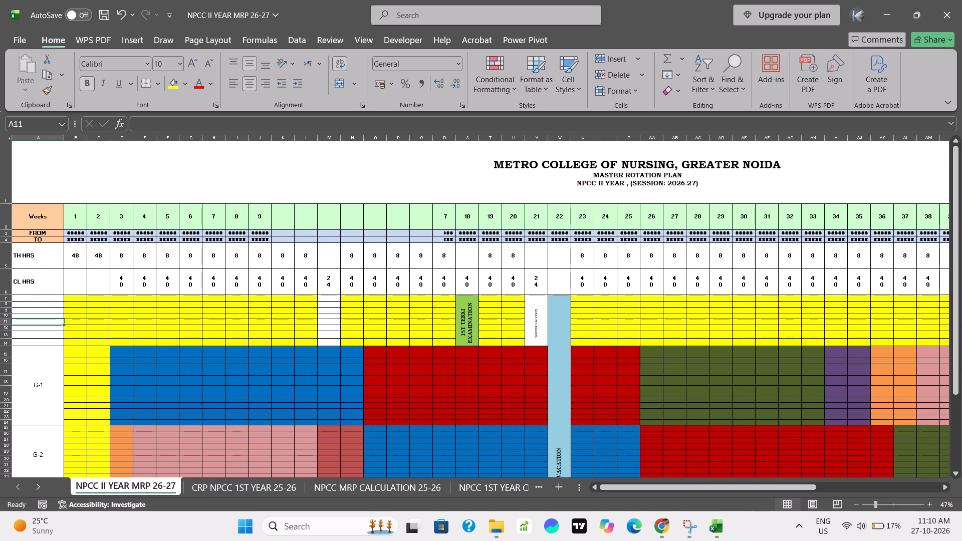
key("Down")
key("Down")
key("Down")
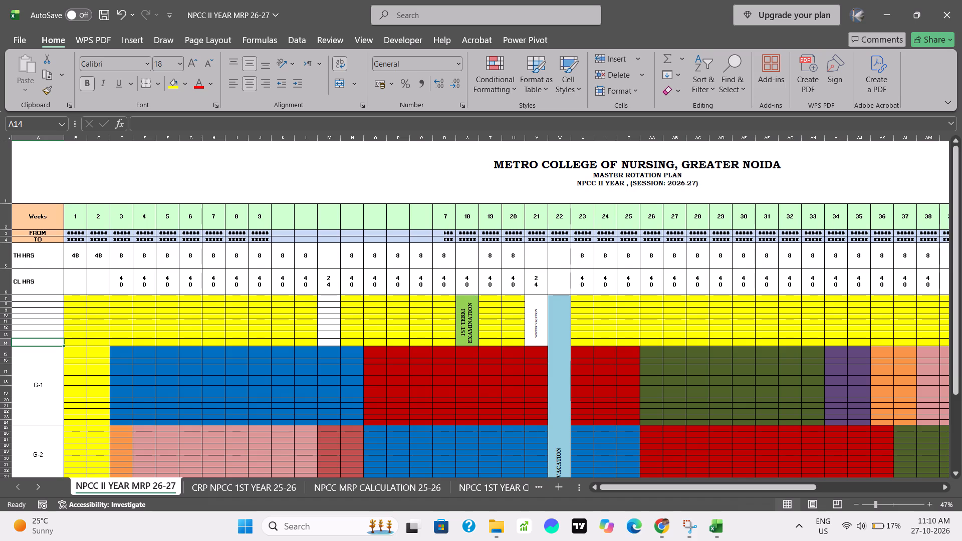
Examine the week 1 column of the master rotation plan through the group G-1 to G-4 rows, 15 to 54.
left_click(76, 352)
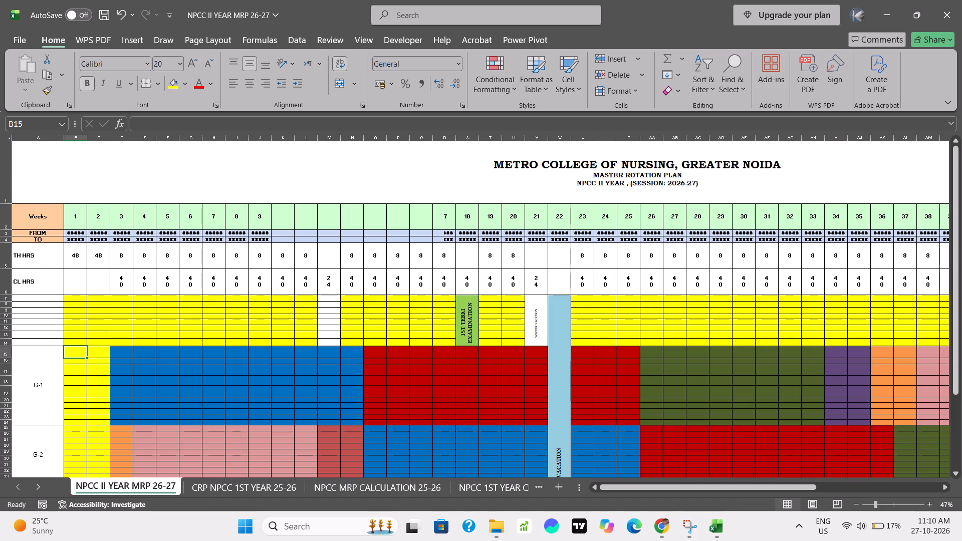
key("Down")
key("Down")
key("Down")
key("Down")
key("Down")
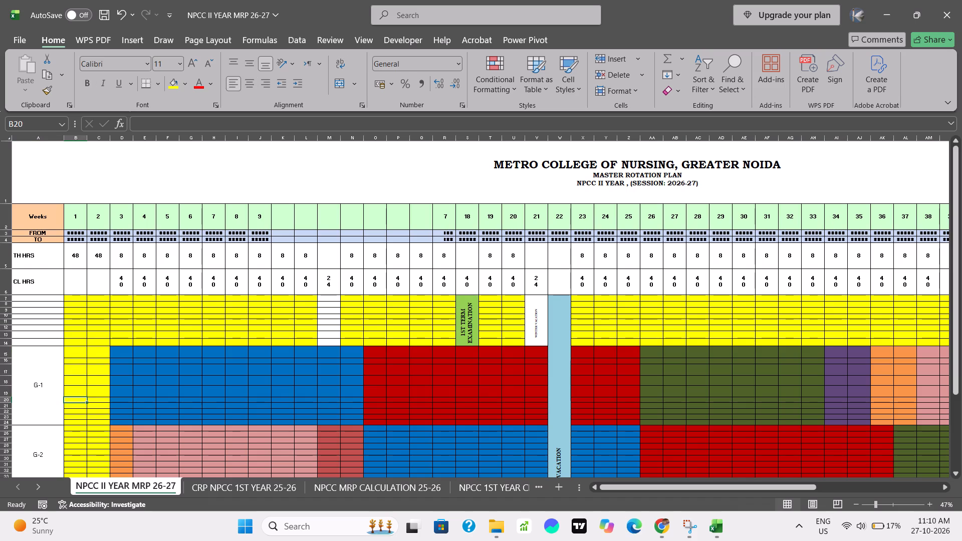
key("Down")
key("Down")
key("Down")
key("Down")
key("Down")
key("Down")
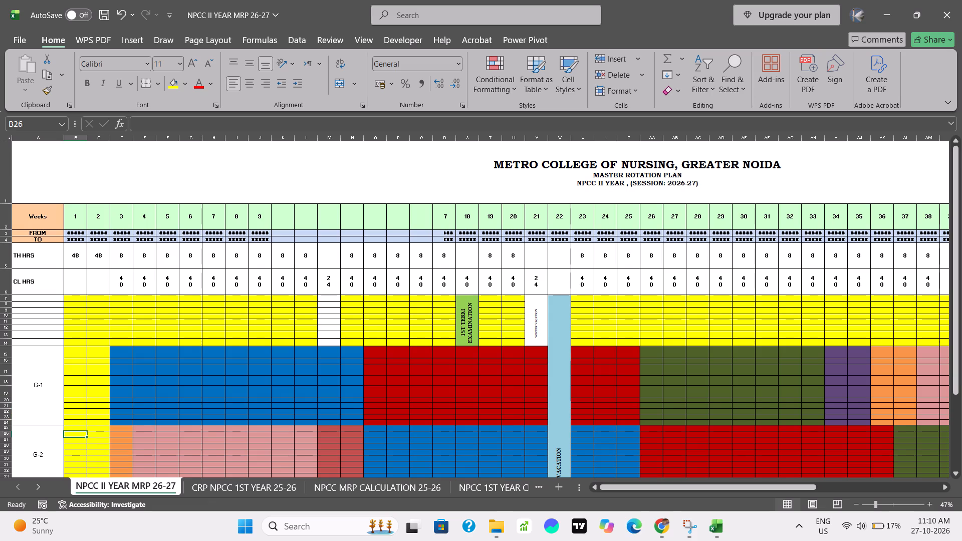
key("Down")
key("Down")
key("Down")
key("Down")
key("Down")
key("Down")
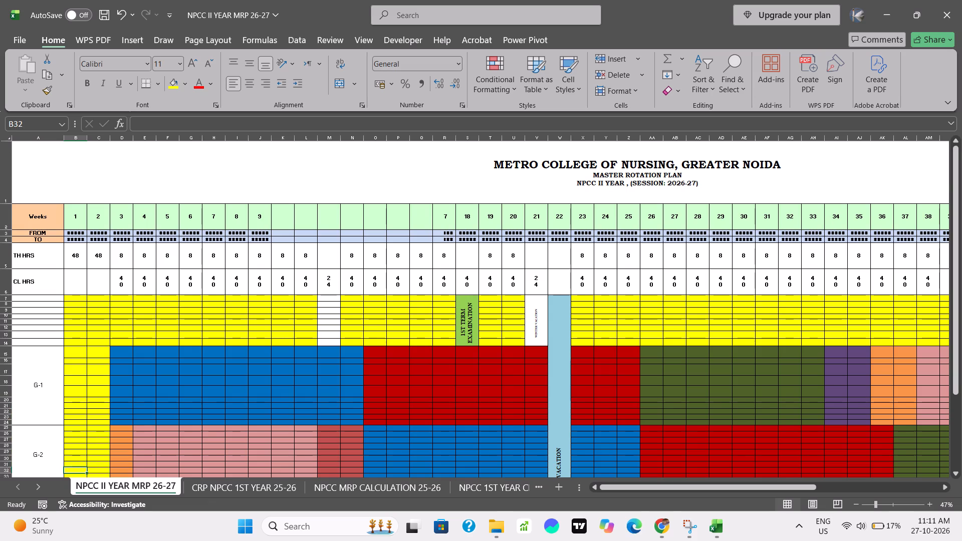
key("Down")
key("Down")
key("Down")
key("Down")
key("Down")
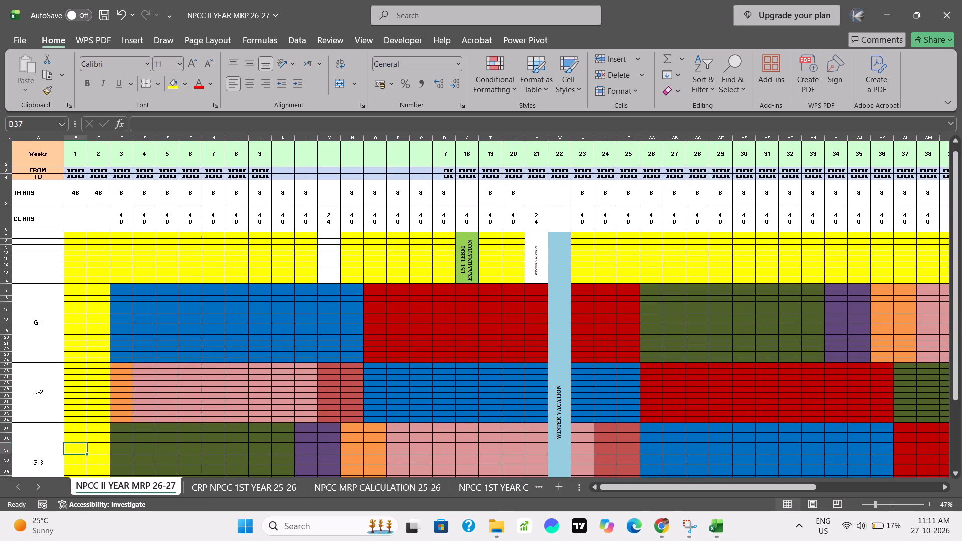
key("Down")
key("Down")
key("Down")
key("Down")
key("Down")
key("Down")
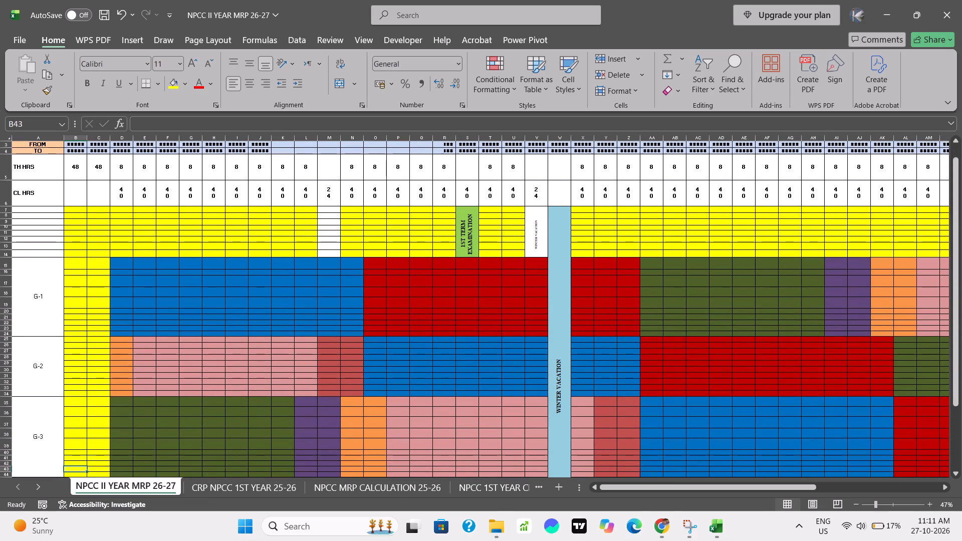
key("Down")
key("Down")
key("Down")
key("Down")
key("Down")
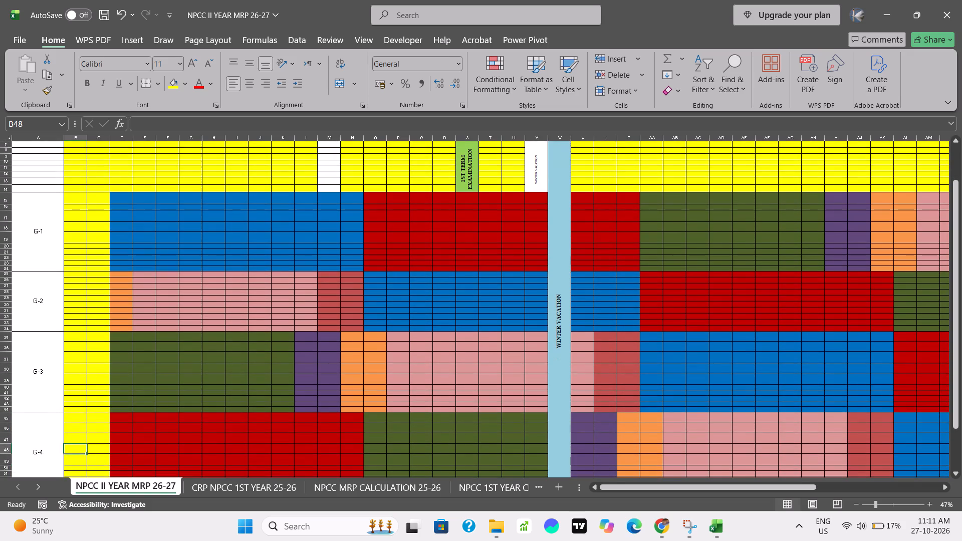
key("Down")
key("Down")
key("Down")
key("Down")
key("Down")
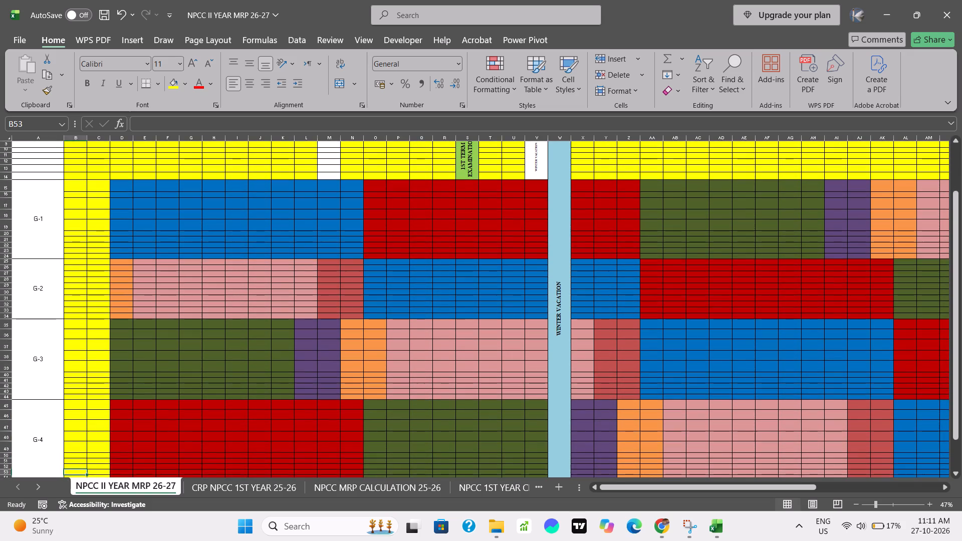
key("Down")
key("Down")
Go back up the week 1 column to the title and FROM date, and check the first theory and G-1 cells of weeks 2 and 3.
key("Up")
key("Up")
key("Up")
key("Up")
key("Up")
key("Up")
key("Up")
key("Up")
key("Up")
key("Up")
key("Up")
key("Up")
key("Up")
key("Up")
key("Up")
key("Up")
key("Up")
key("Up")
key("Up")
key("Up")
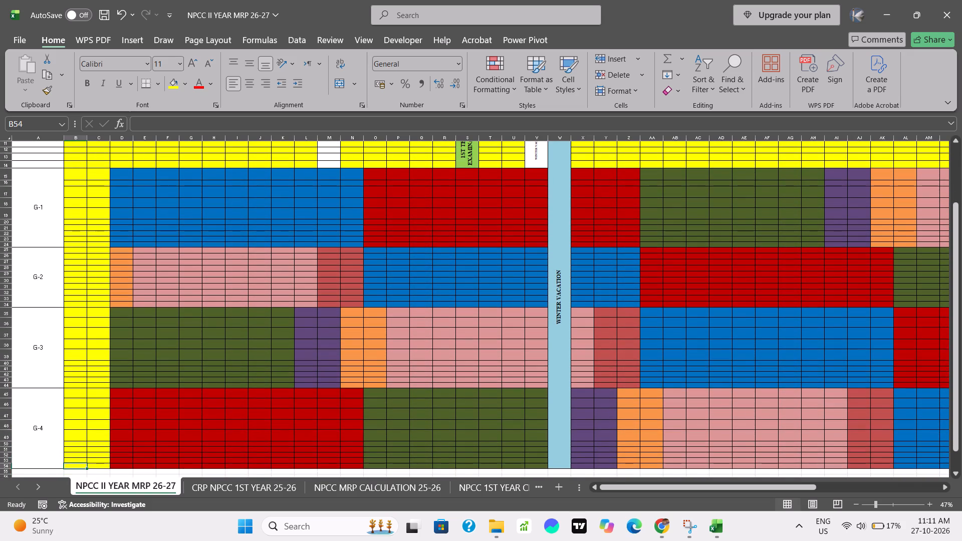
key("Up")
key("Up")
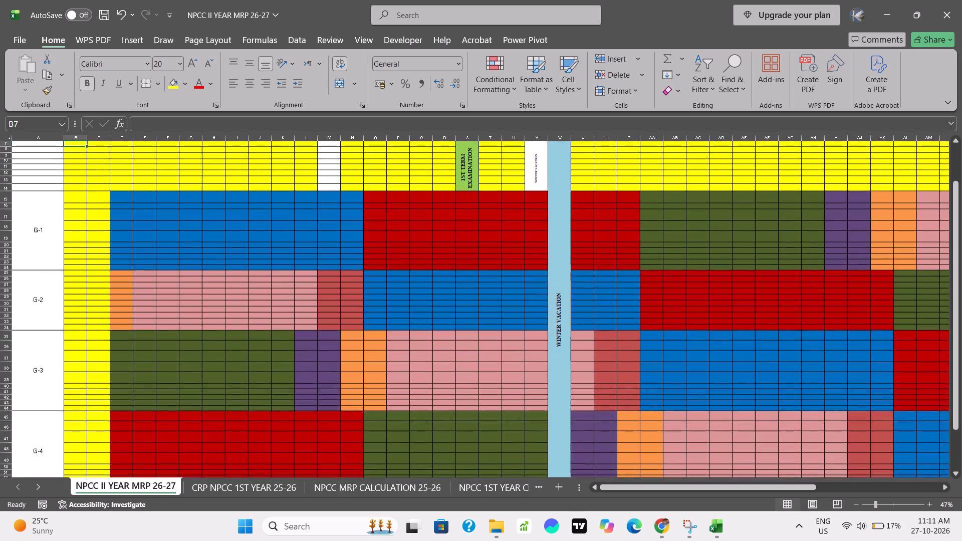
key("Up")
key("Up")
key("Up")
key("Up")
key("Up")
key("Up")
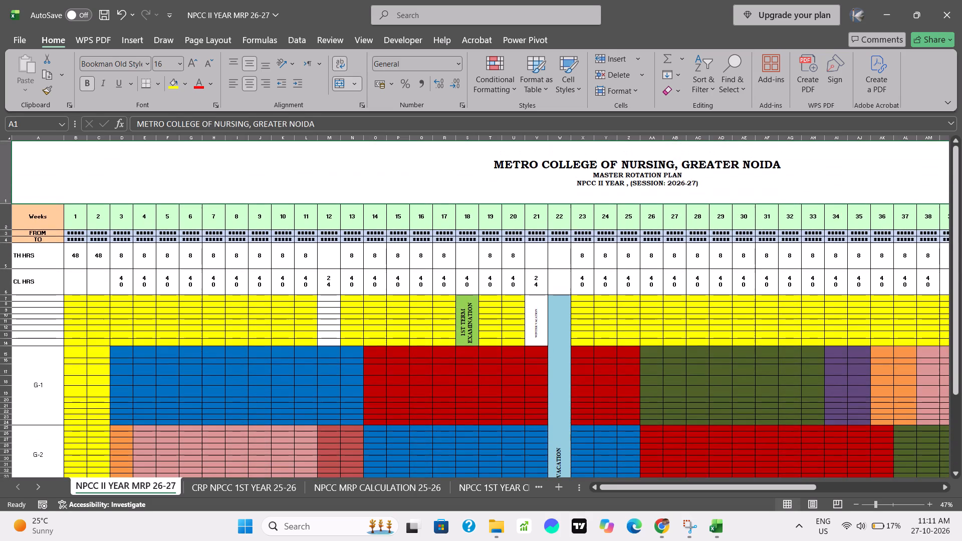
key("Down")
key("Down")
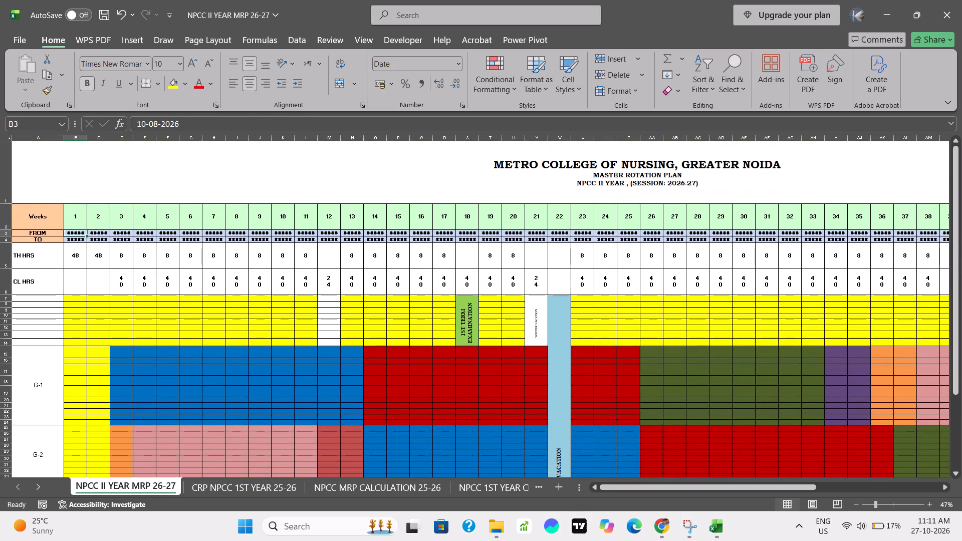
left_click(103, 301)
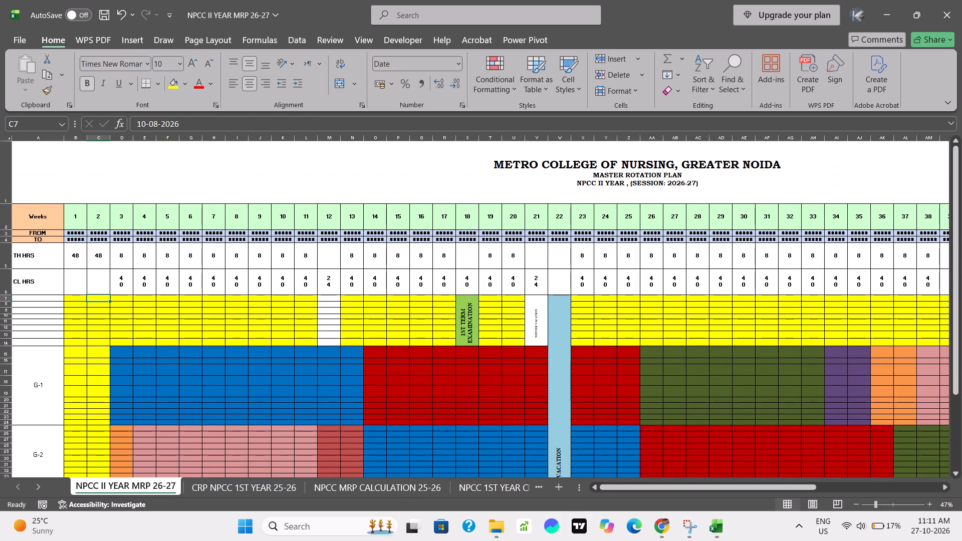
left_click(100, 350)
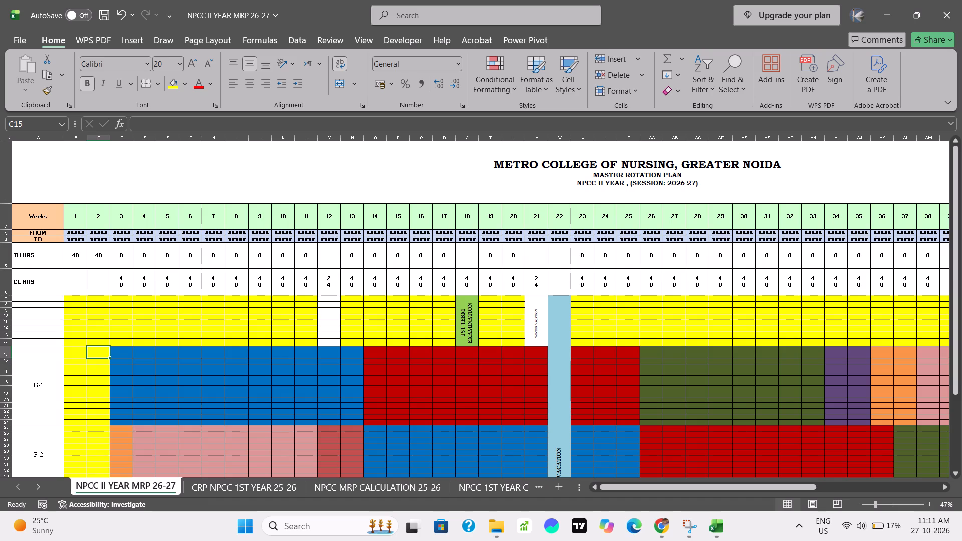
left_click(120, 350)
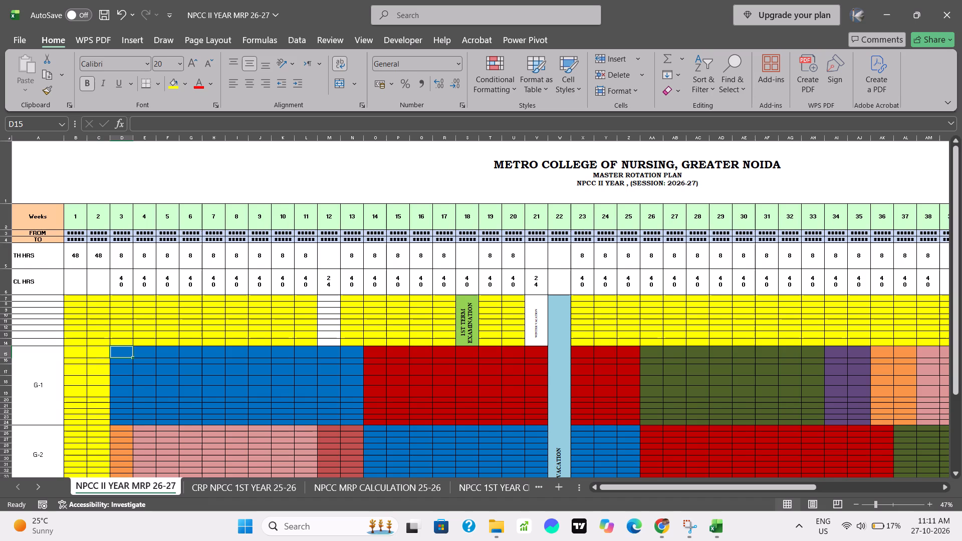
Review the clinical rotation plan and both hours-calculation sheets against the master rotation plan, ending on NPCC MRP CALCULATION 25-26.
left_click(262, 493)
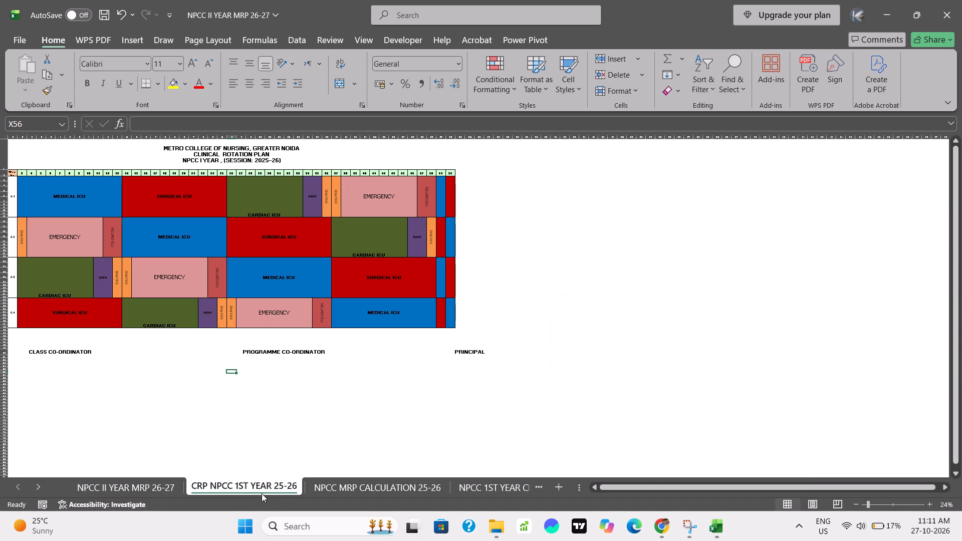
left_click(332, 488)
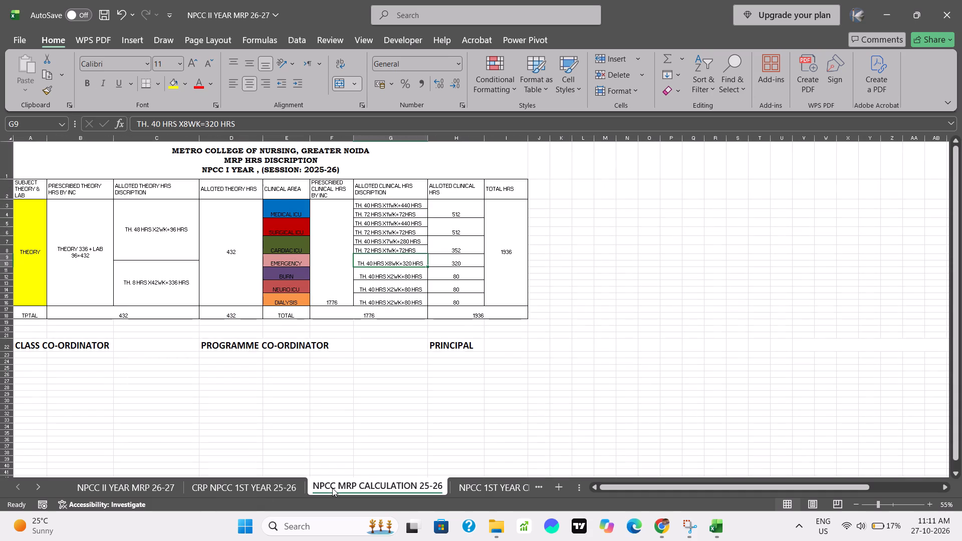
left_click(484, 488)
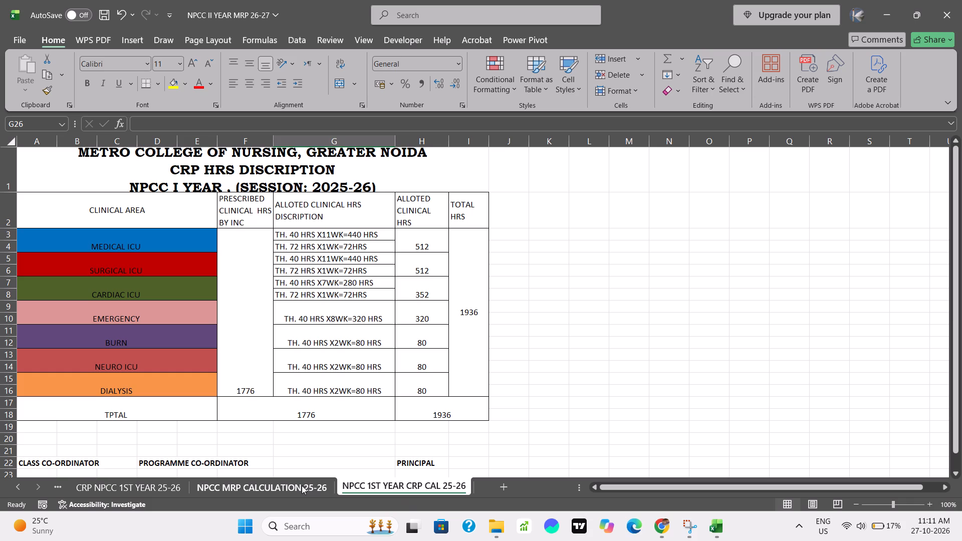
left_click(36, 486)
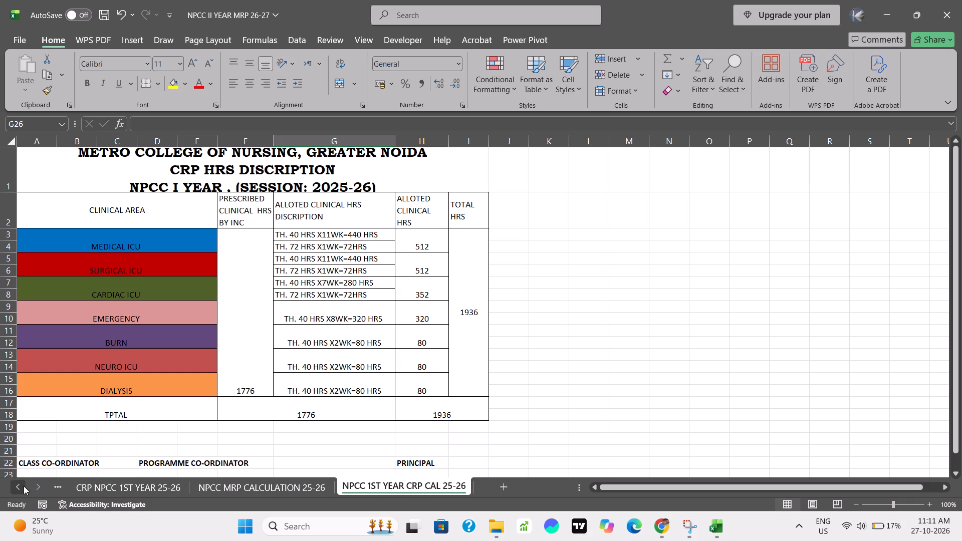
triple_click(14, 486)
double_click(14, 486)
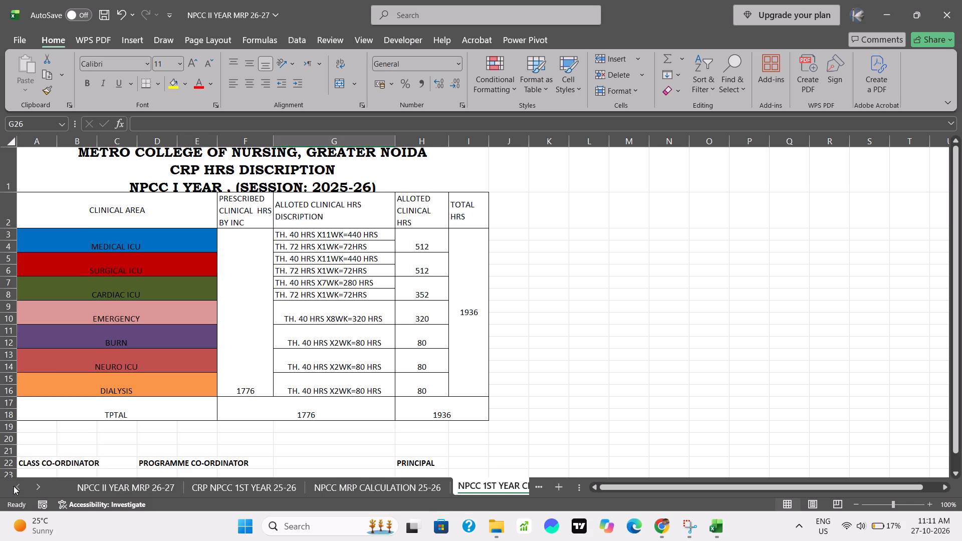
left_click(110, 488)
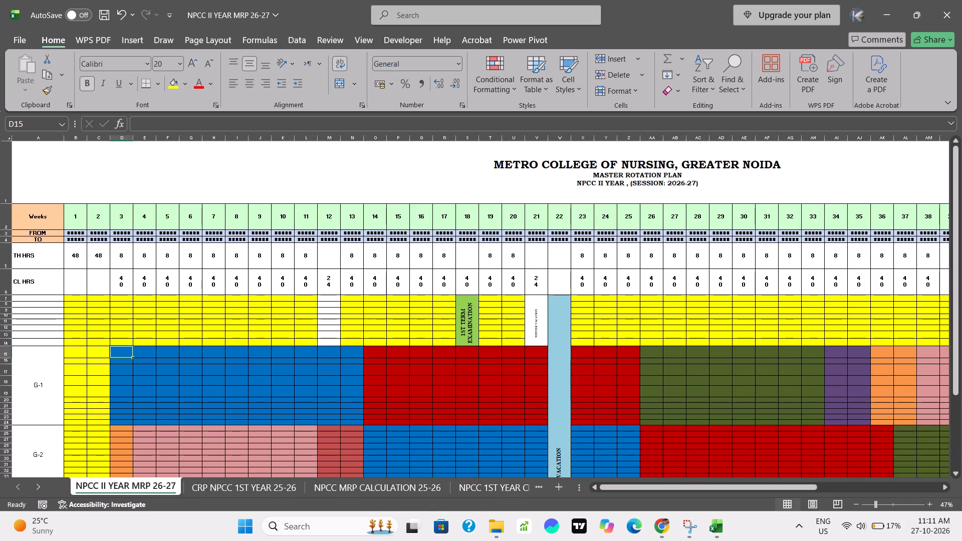
left_click(359, 493)
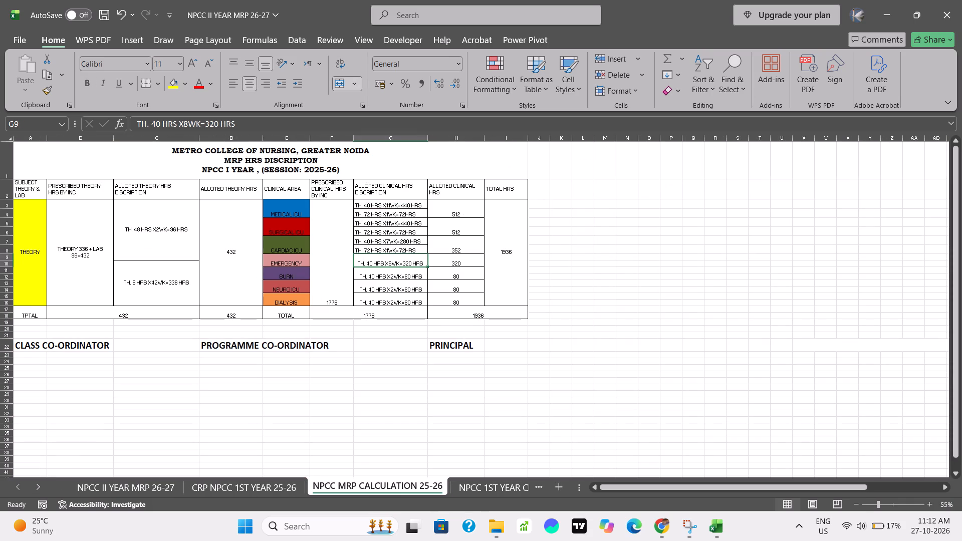
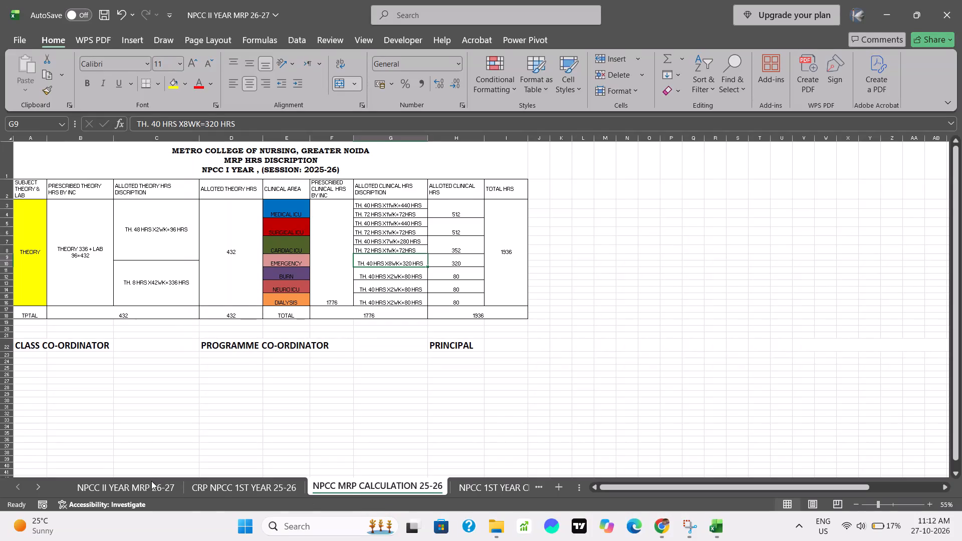
Return to the NPCC II YEAR MRP 26-27 sheet and check the group G-1 blocks from week 3 to week 18.
left_click(151, 481)
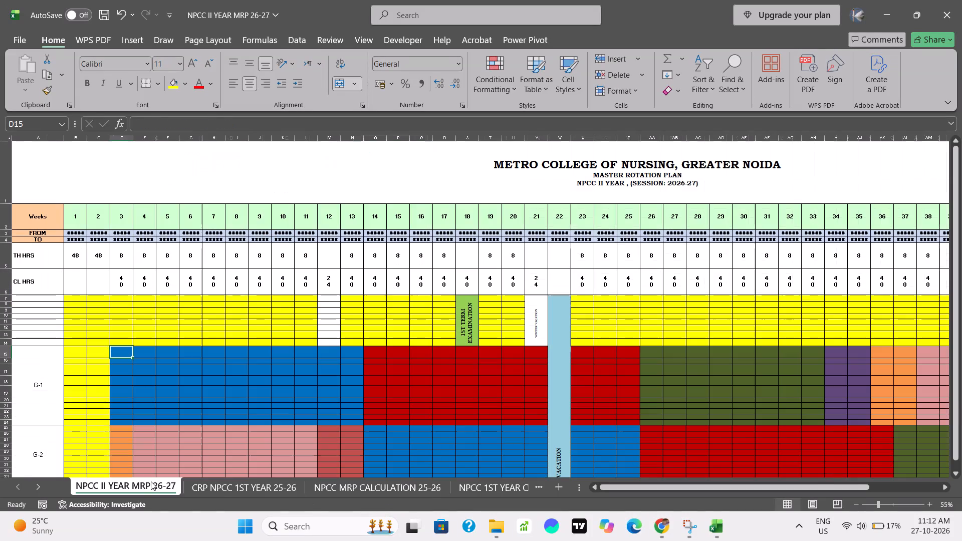
left_click(285, 354)
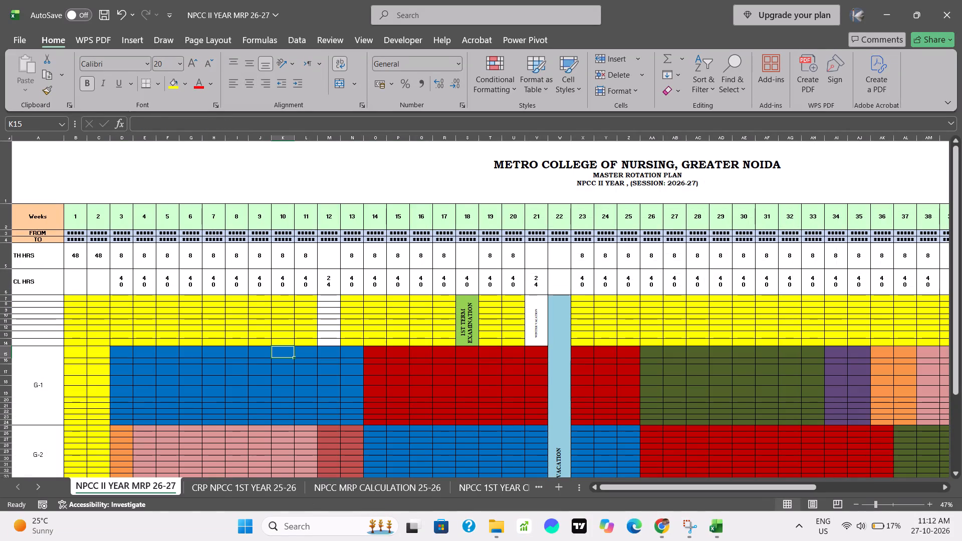
left_click(129, 352)
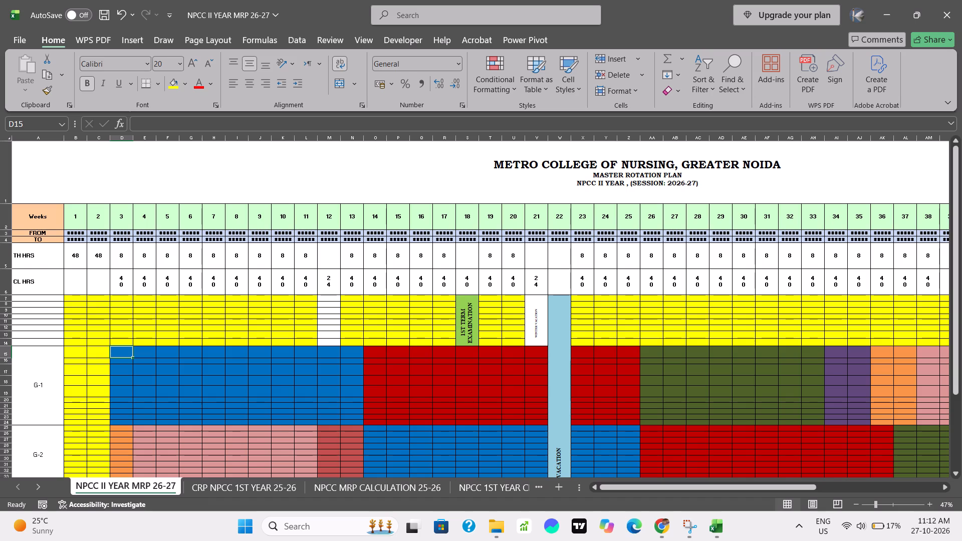
left_click_drag(126, 351, 159, 349)
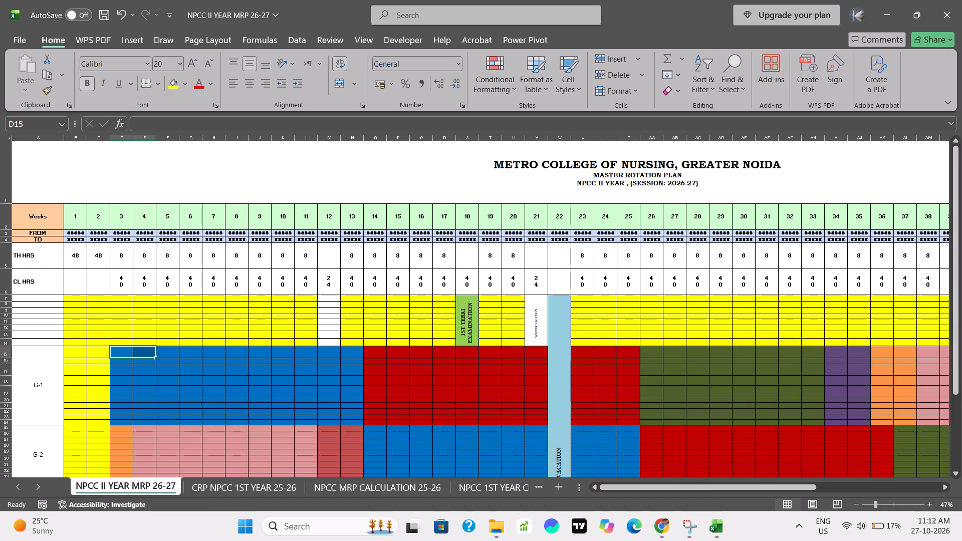
left_click_drag(159, 349, 457, 400)
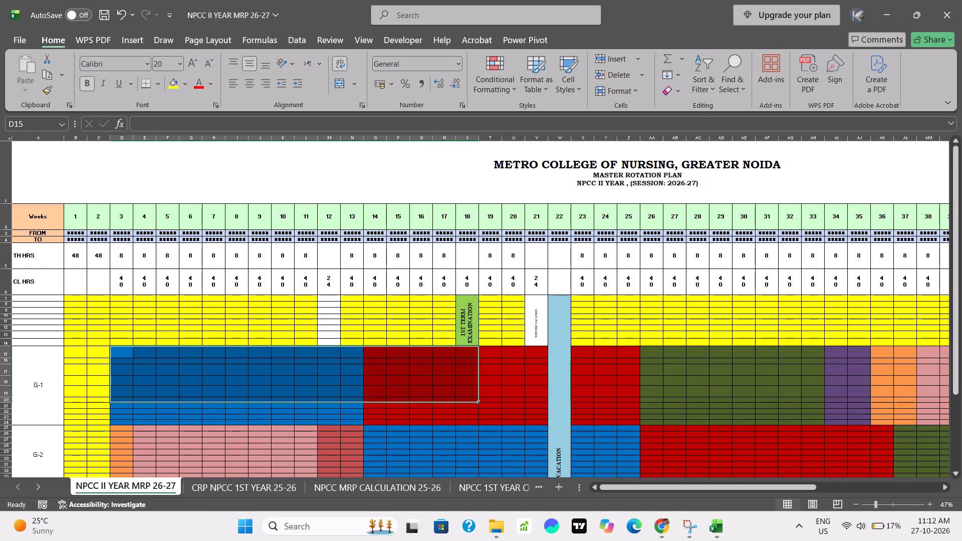
left_click(450, 410)
left_click(422, 389)
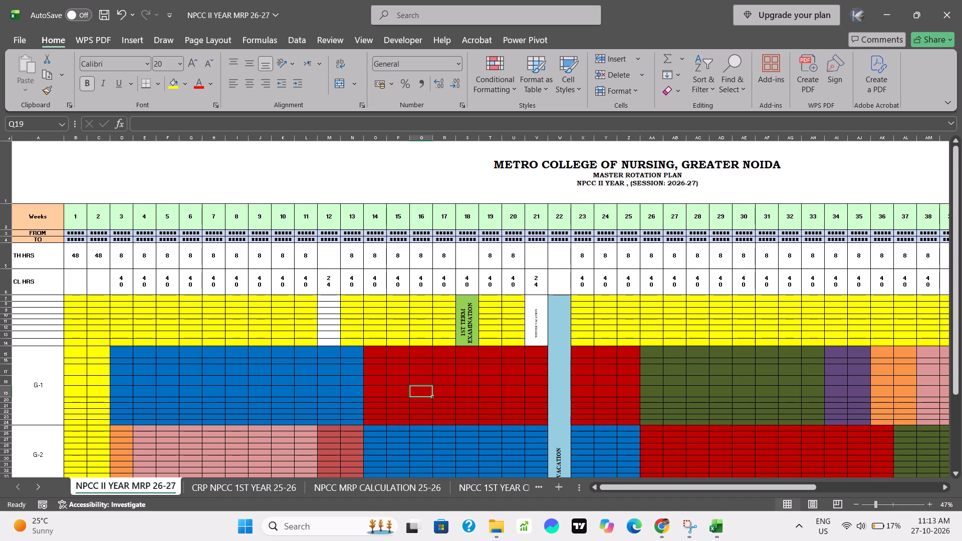
Clear the week 2 cells of groups G-1 to G-4, C15 to C54, and set them to no fill.
left_click_drag(102, 352, 103, 425)
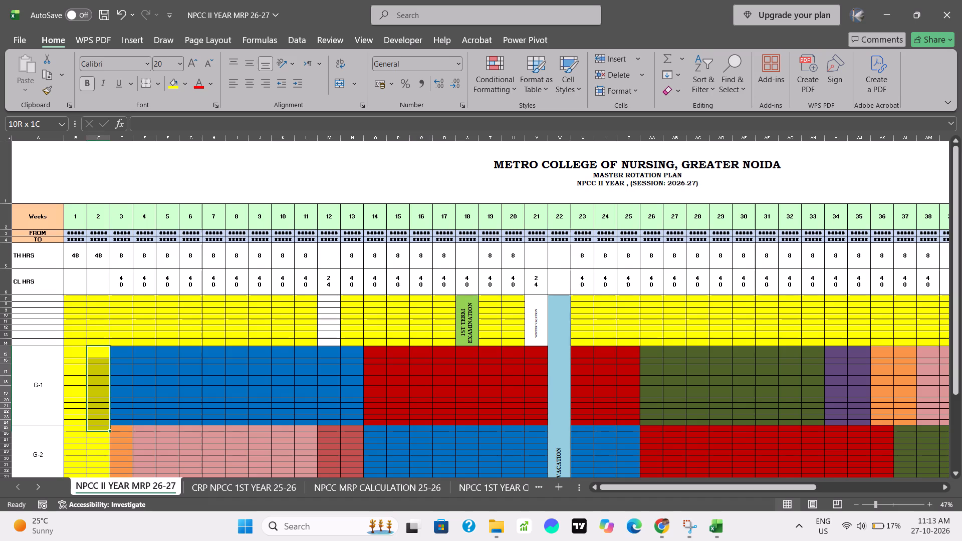
left_click_drag(103, 425, 104, 421)
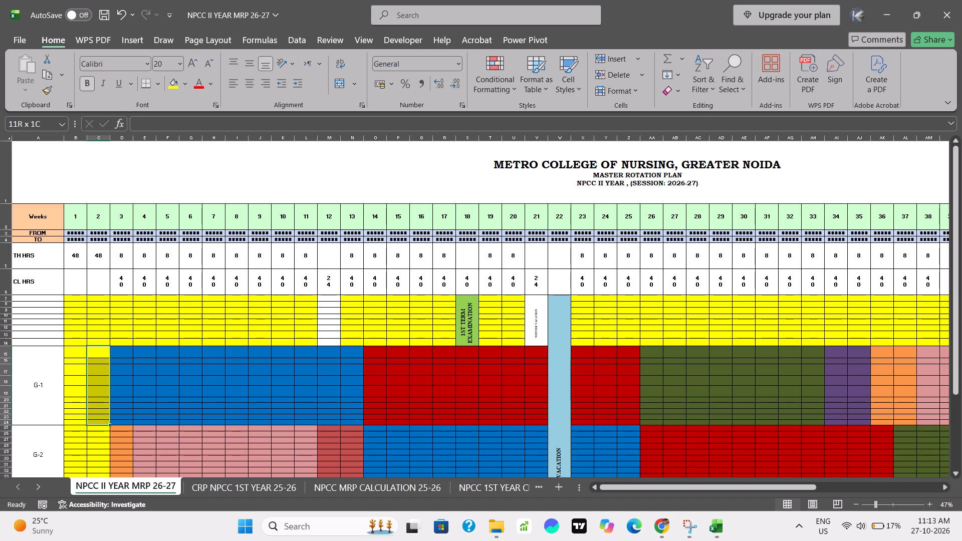
left_click_drag(104, 421, 103, 464)
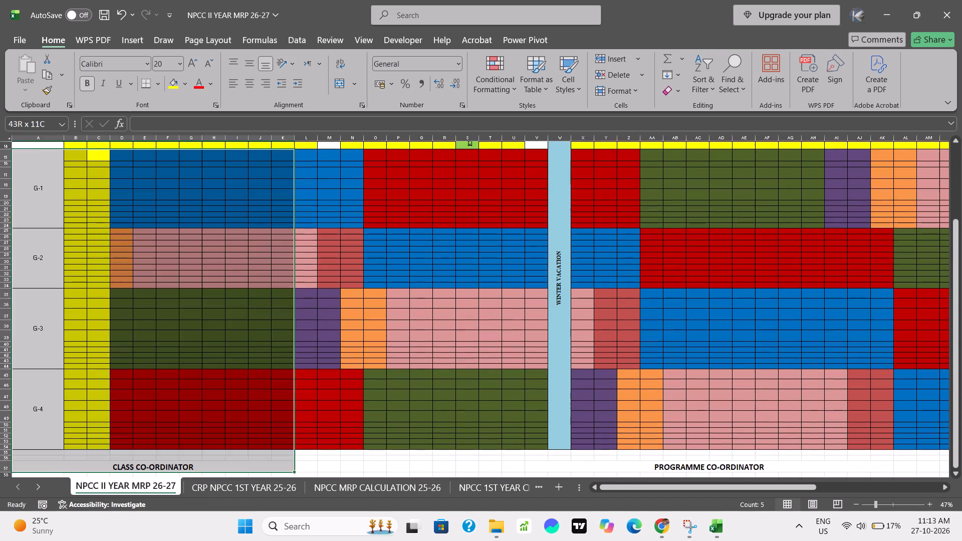
left_click_drag(103, 464, 99, 446)
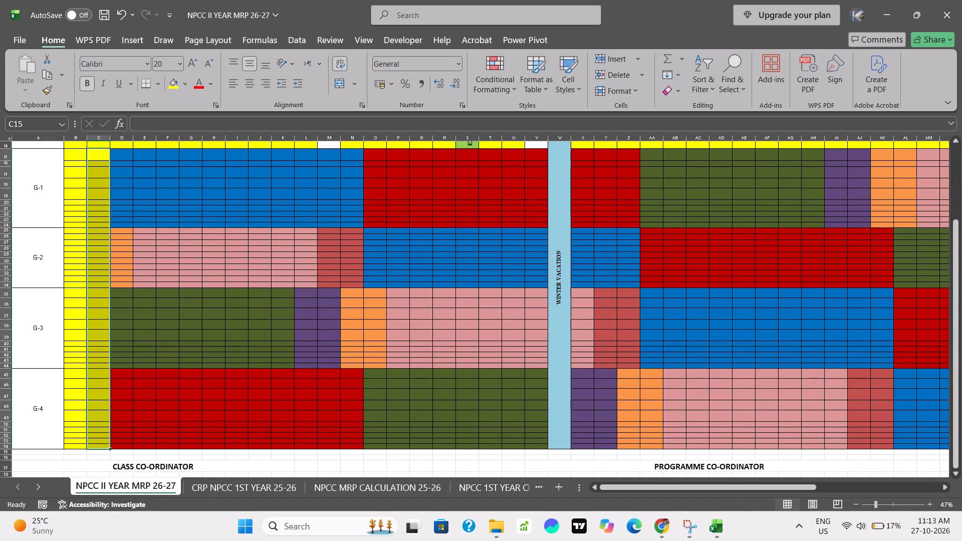
key("Delete")
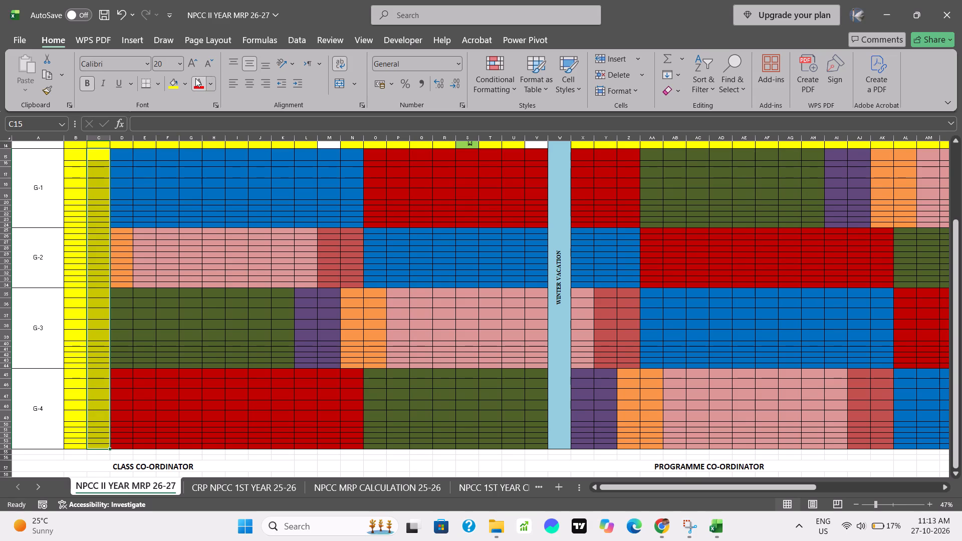
left_click(186, 81)
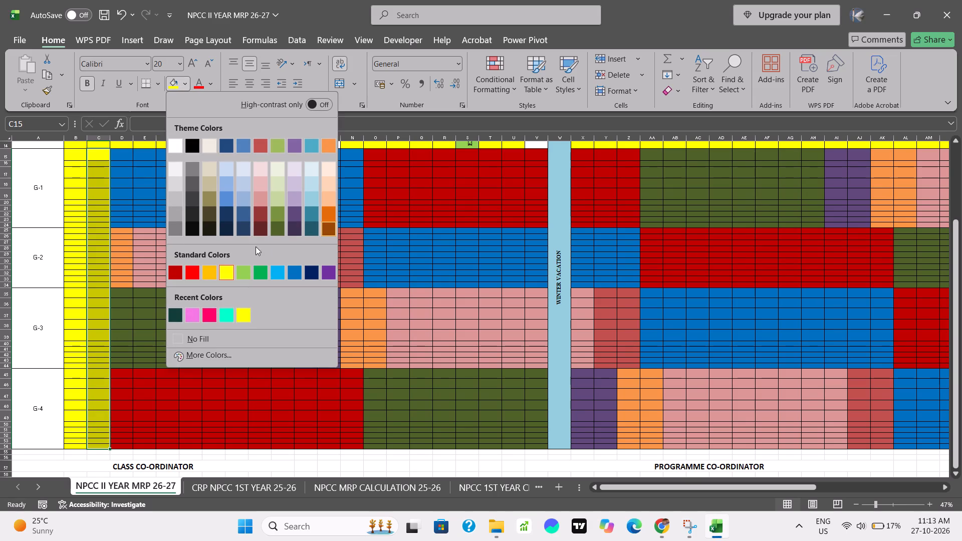
left_click(210, 340)
left_click(230, 279)
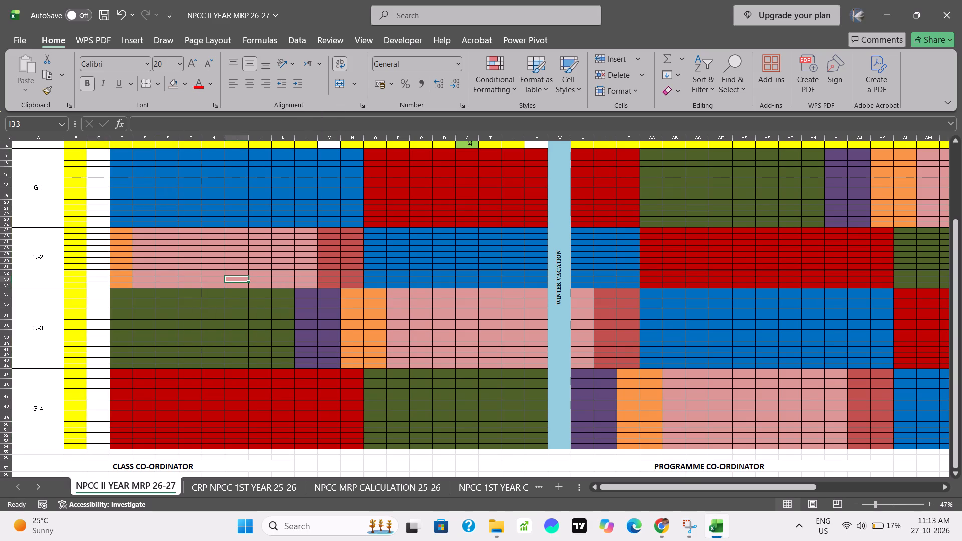
Examine the FROM and TO dates and the theory and clinical hours for weeks 1 to 22.
scroll(230, 279, "up", 4)
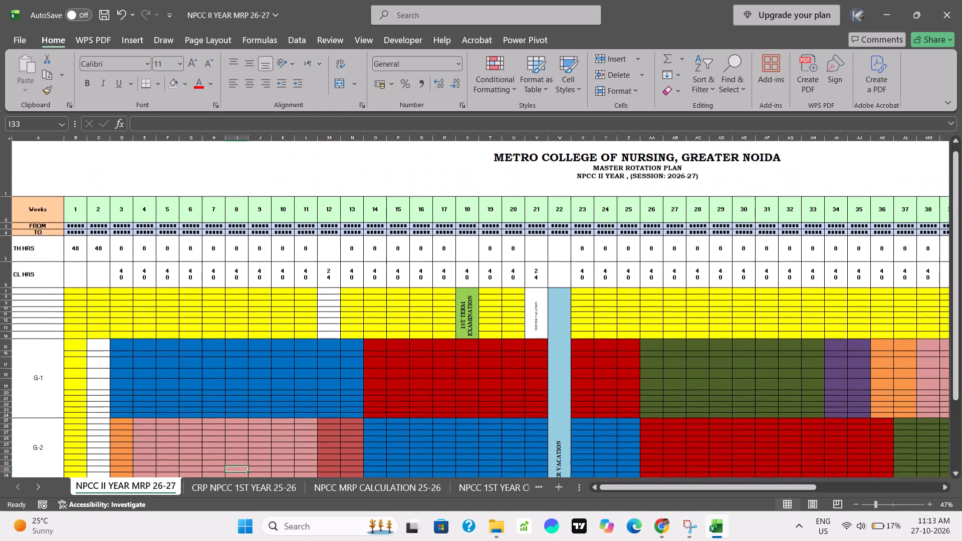
scroll(230, 279, "up", 1)
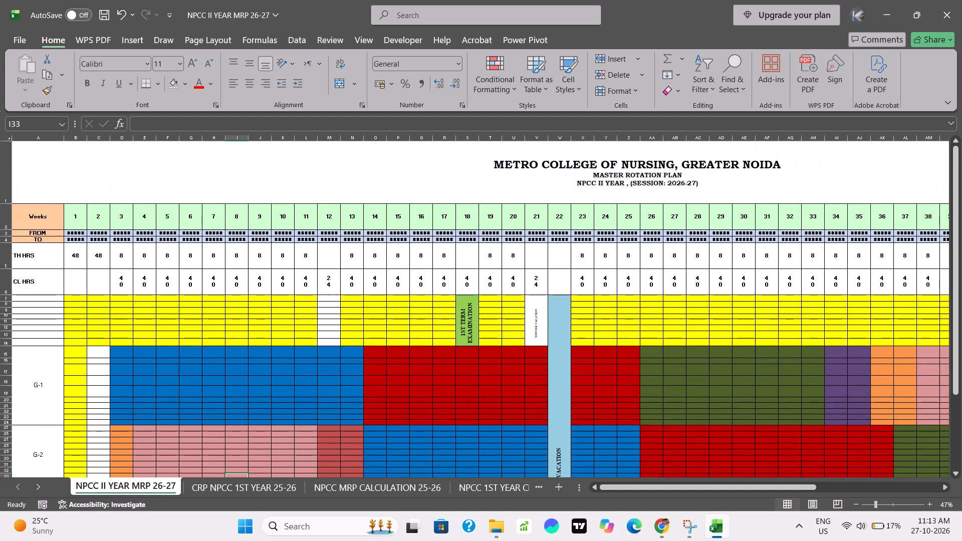
scroll(202, 378, "up", 1)
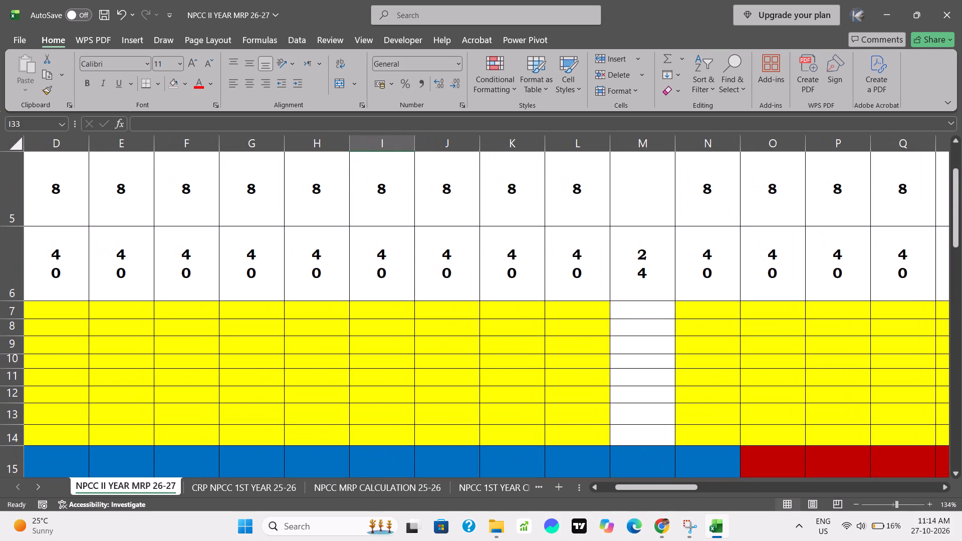
scroll(181, 336, "right", 1)
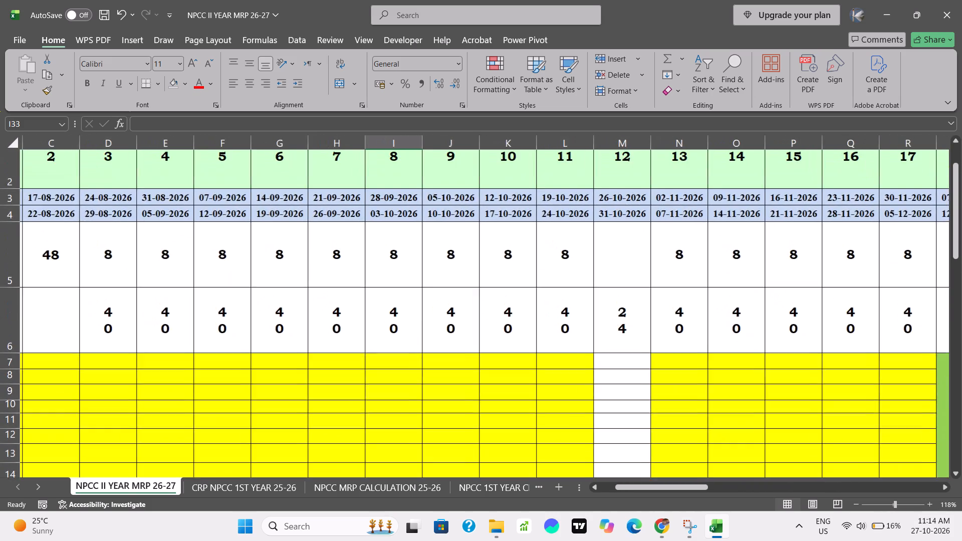
scroll(181, 336, "right", 3)
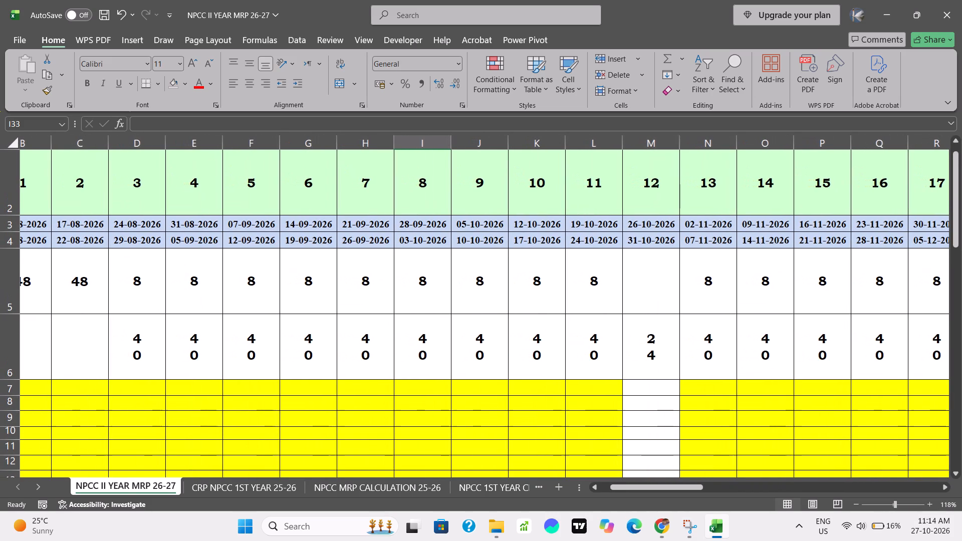
scroll(181, 336, "right", 2)
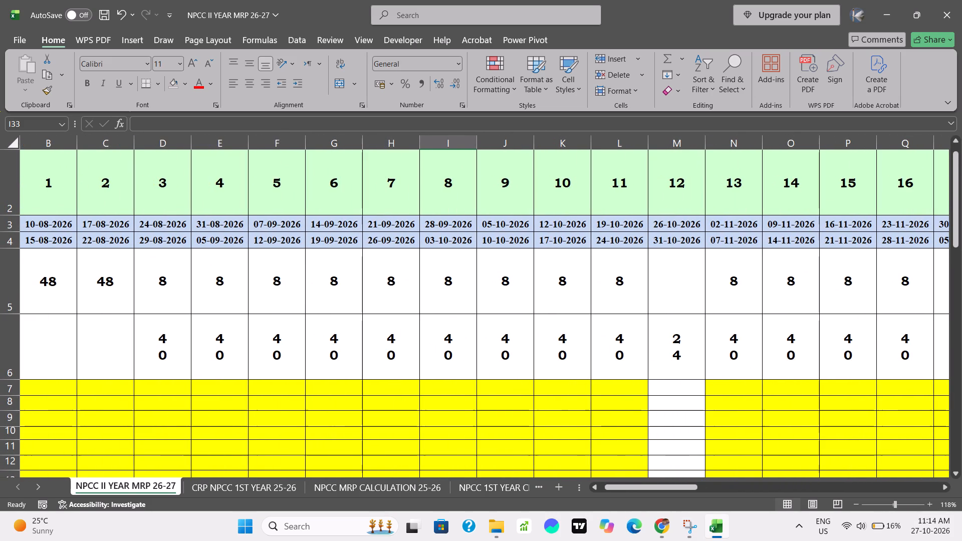
scroll(181, 336, "left", 1)
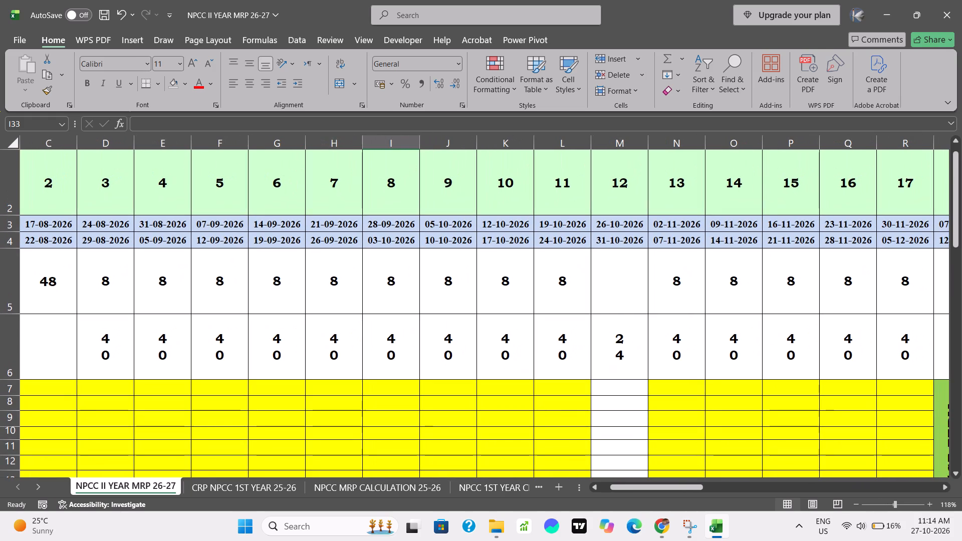
scroll(543, 376, "left", 2)
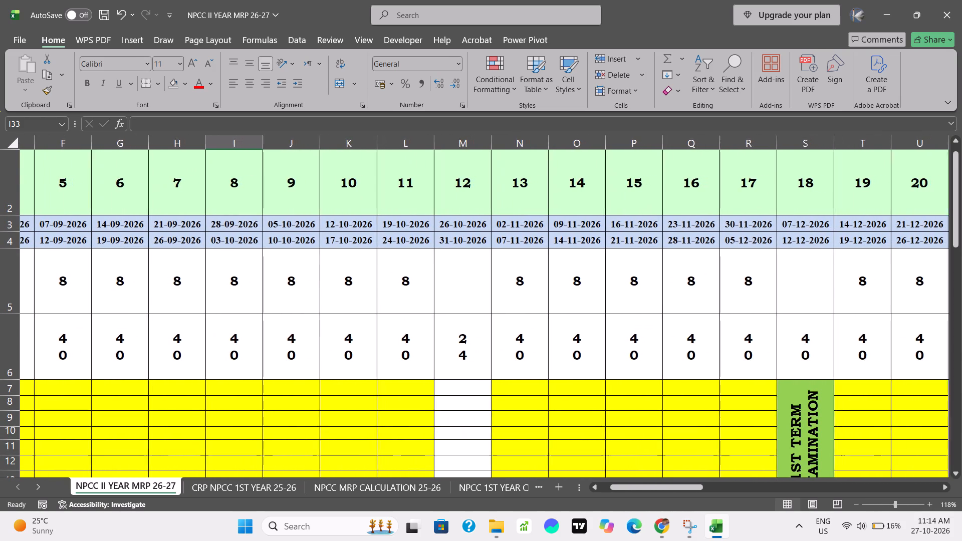
scroll(543, 376, "left", 2)
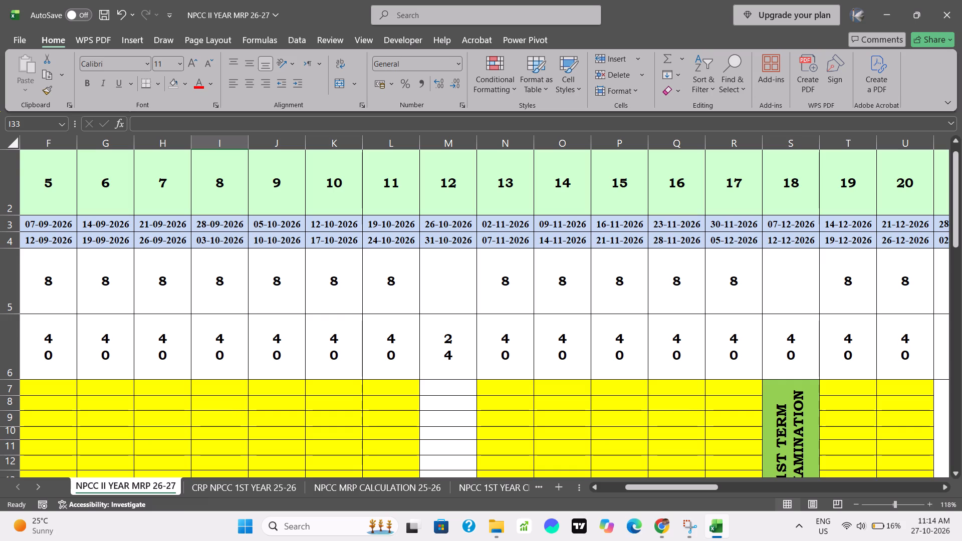
scroll(566, 287, "left", 1)
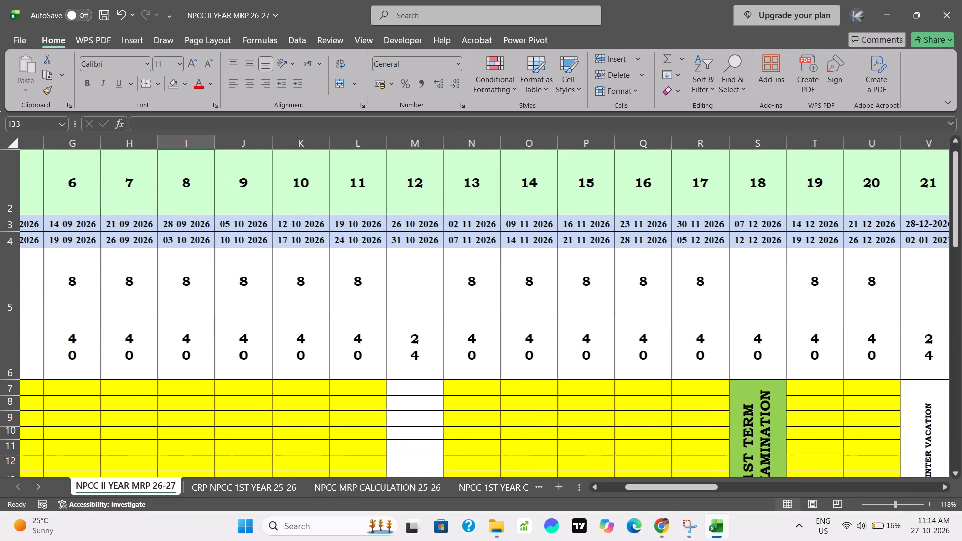
scroll(566, 287, "left", 2)
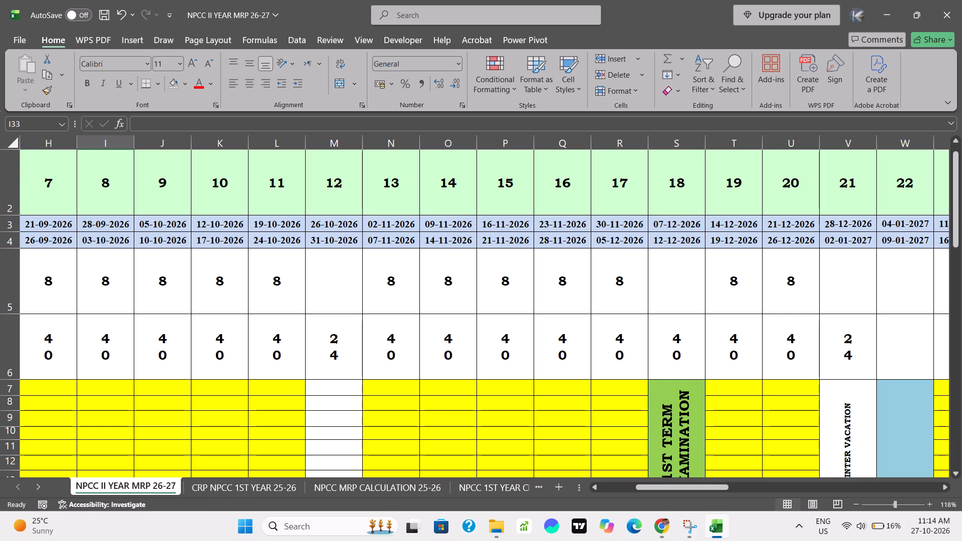
Examine the theory block and group rows across the weeks, through the vacation, term examination and preparatory leave columns.
scroll(441, 352, "down", 1)
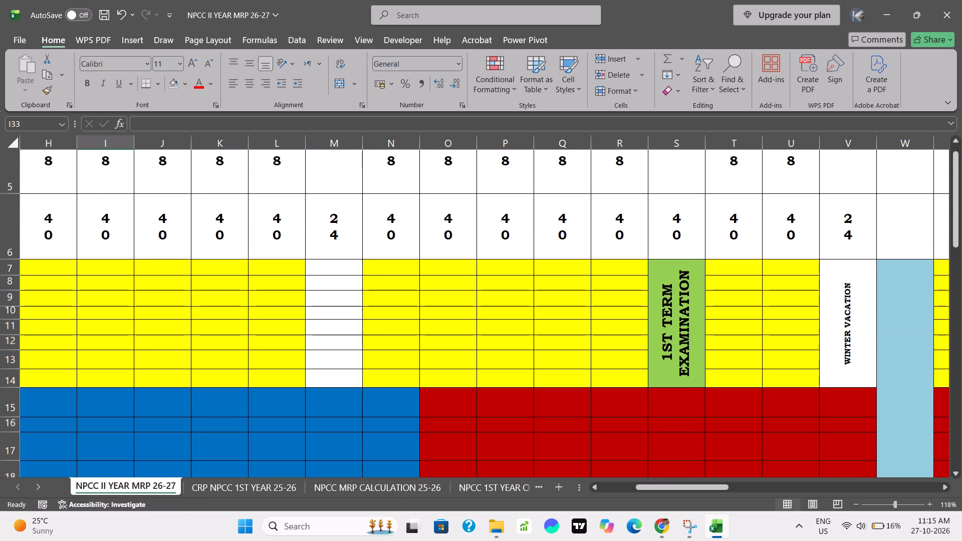
scroll(441, 352, "down", 1)
scroll(634, 421, "left", 1)
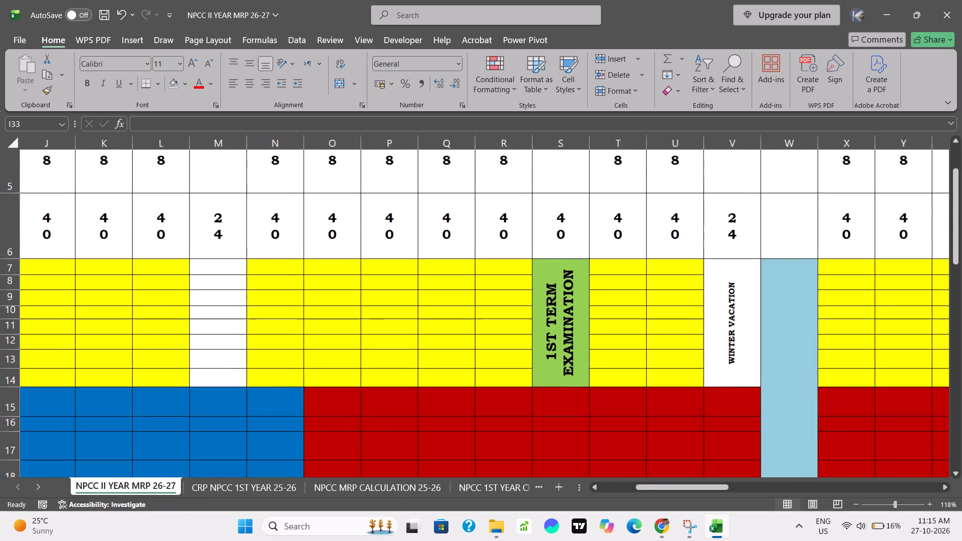
scroll(634, 421, "left", 4)
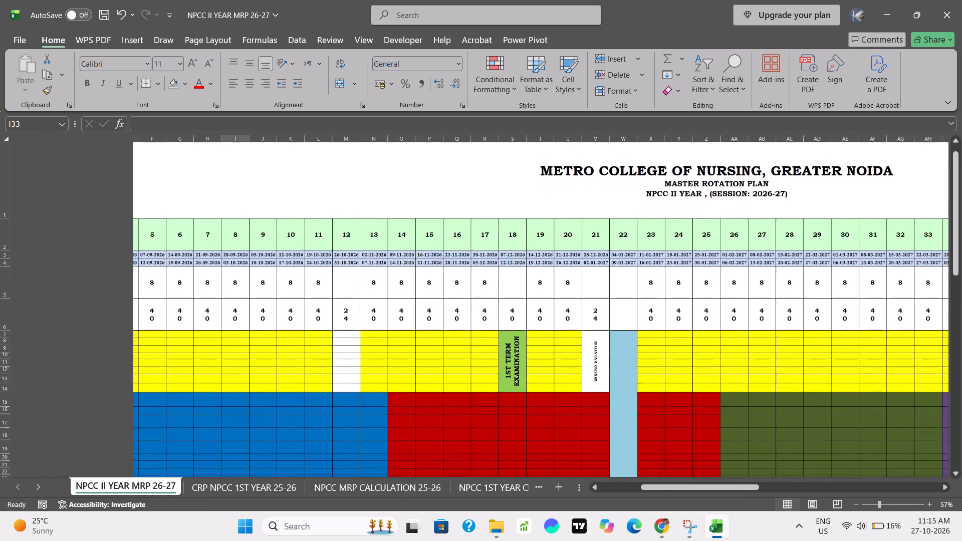
scroll(539, 416, "down", 2)
scroll(539, 416, "left", 2)
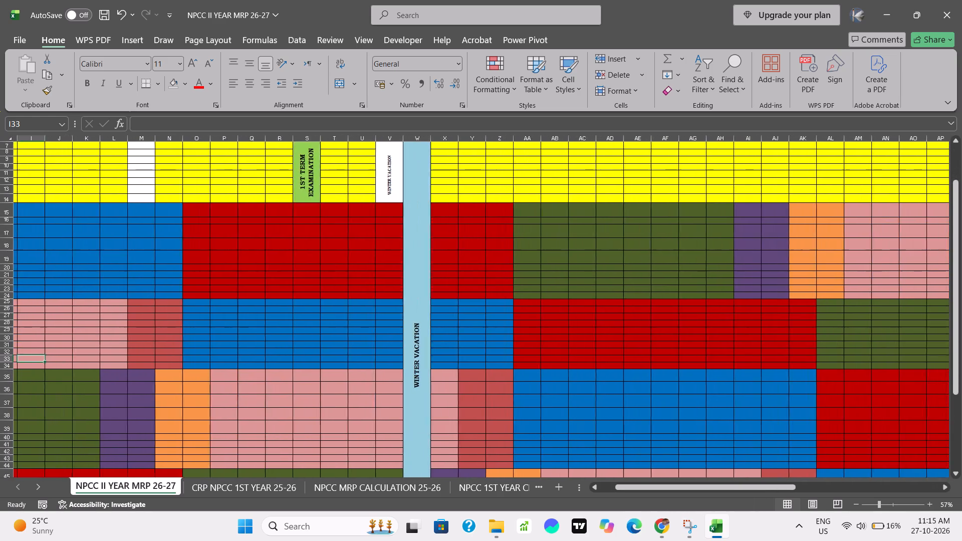
scroll(539, 416, "left", 6)
scroll(539, 416, "right", 1)
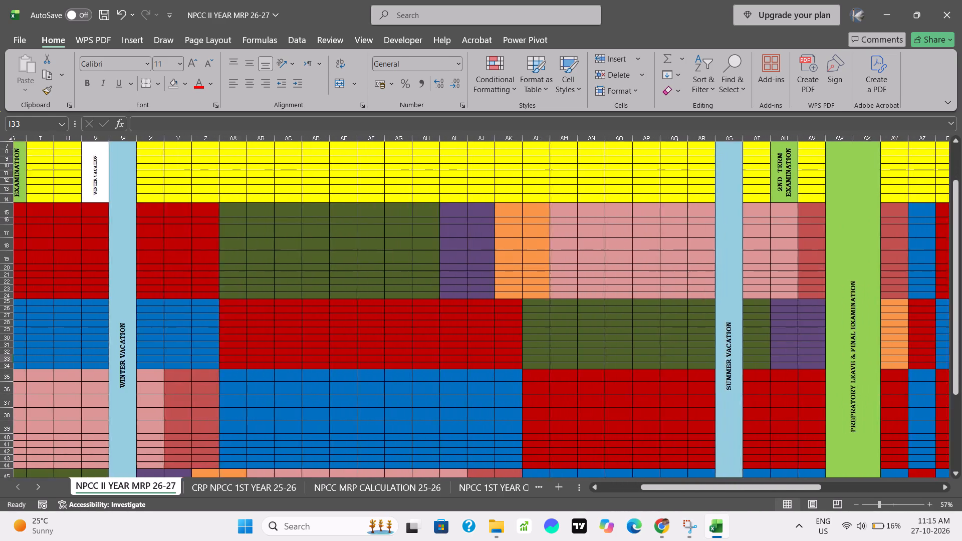
scroll(539, 416, "right", 5)
Go back up to the week header and recheck the dates and theory and clinical hours for weeks 6 to 25.
scroll(539, 416, "up", 3)
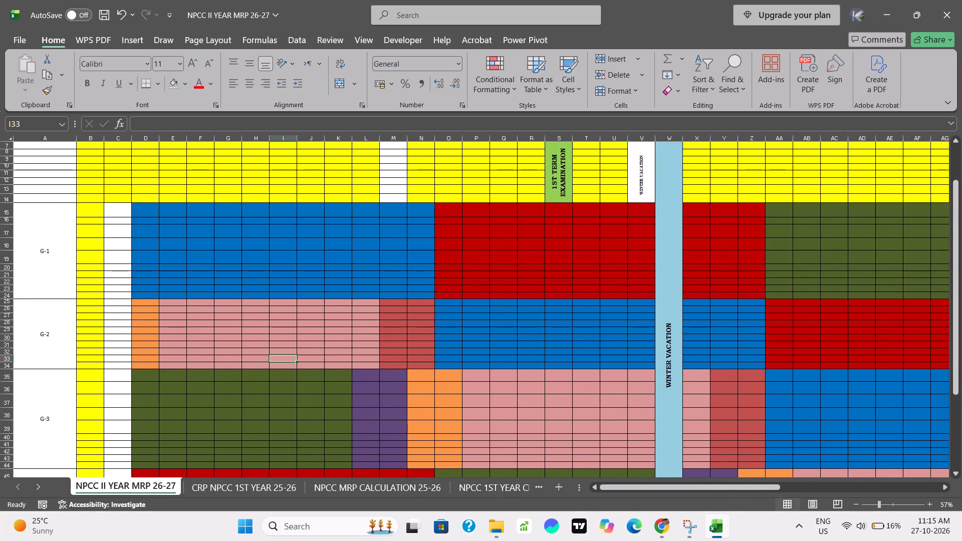
scroll(539, 416, "up", 2)
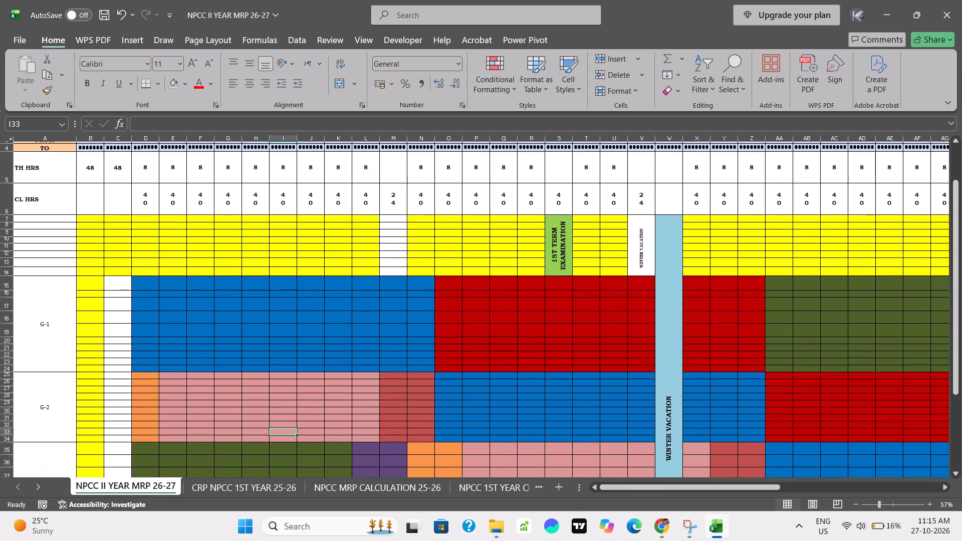
scroll(539, 416, "up", 2)
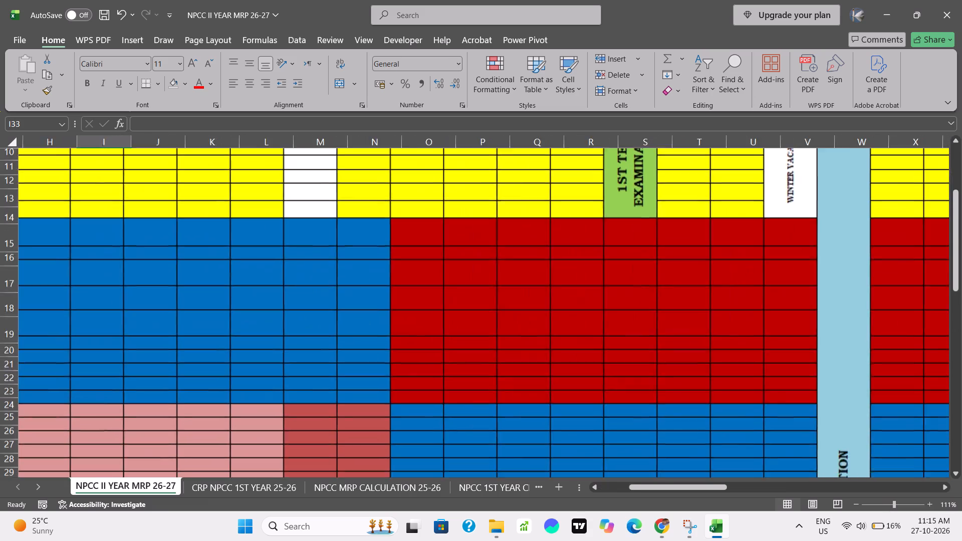
scroll(464, 353, "up", 4)
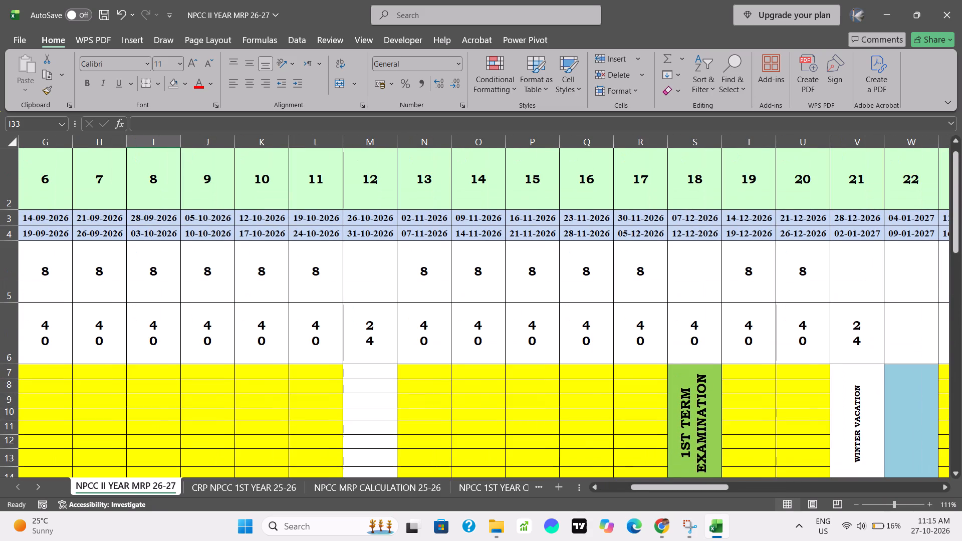
scroll(464, 353, "left", 4)
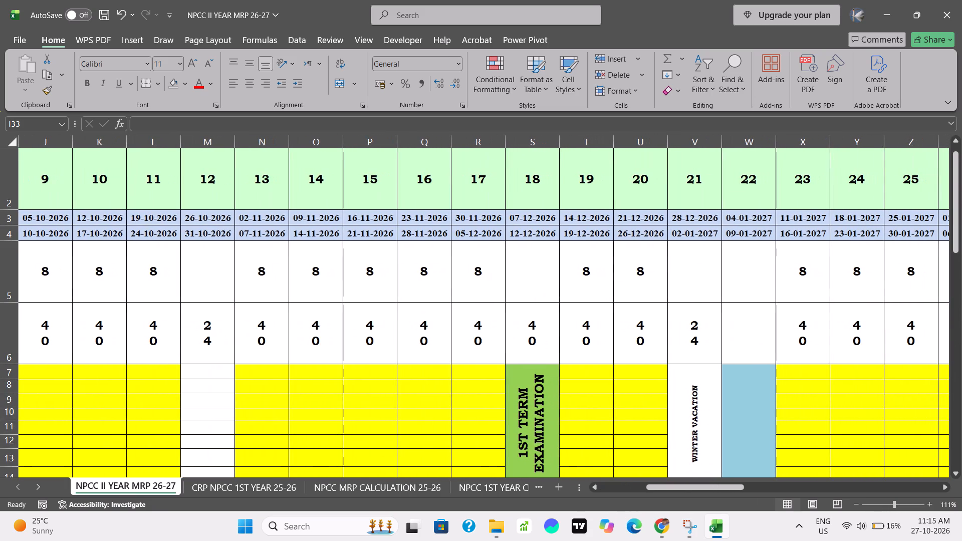
scroll(464, 353, "left", 2)
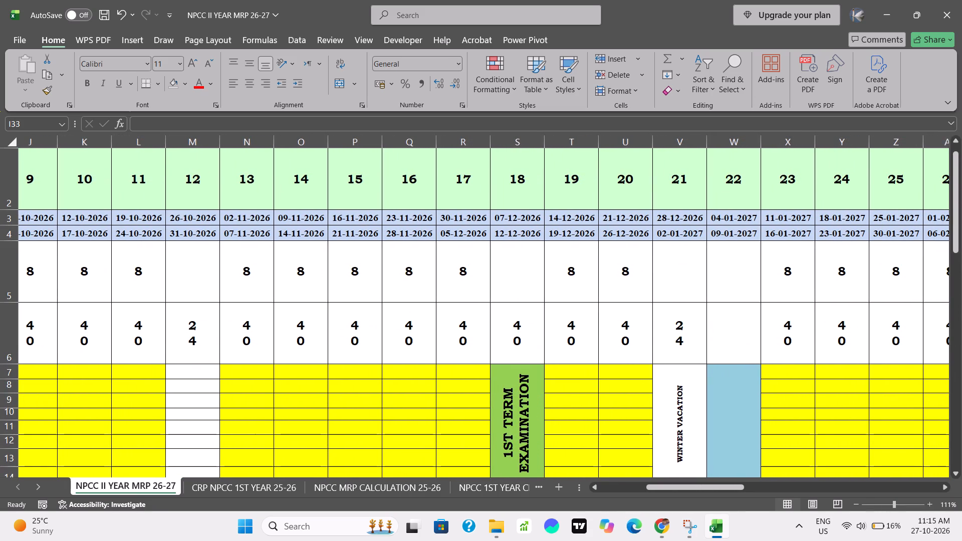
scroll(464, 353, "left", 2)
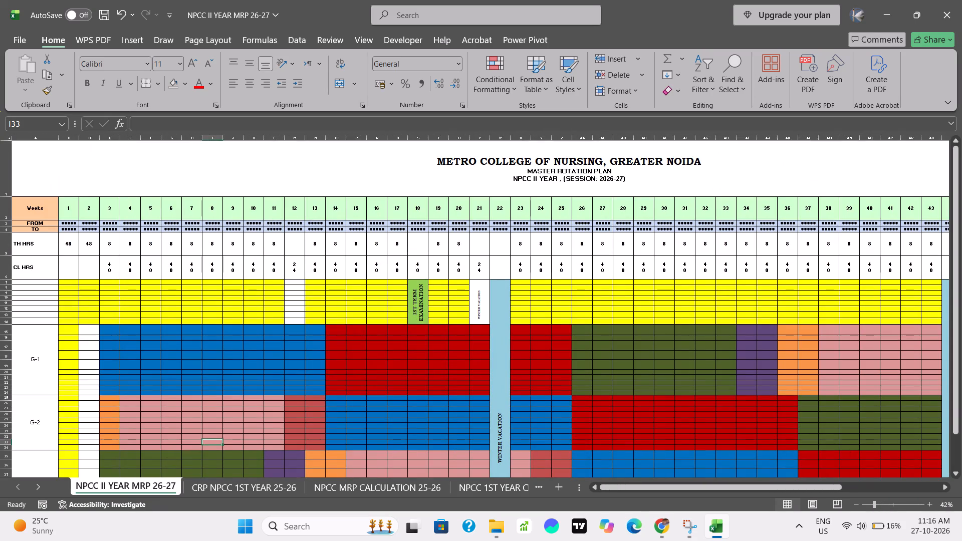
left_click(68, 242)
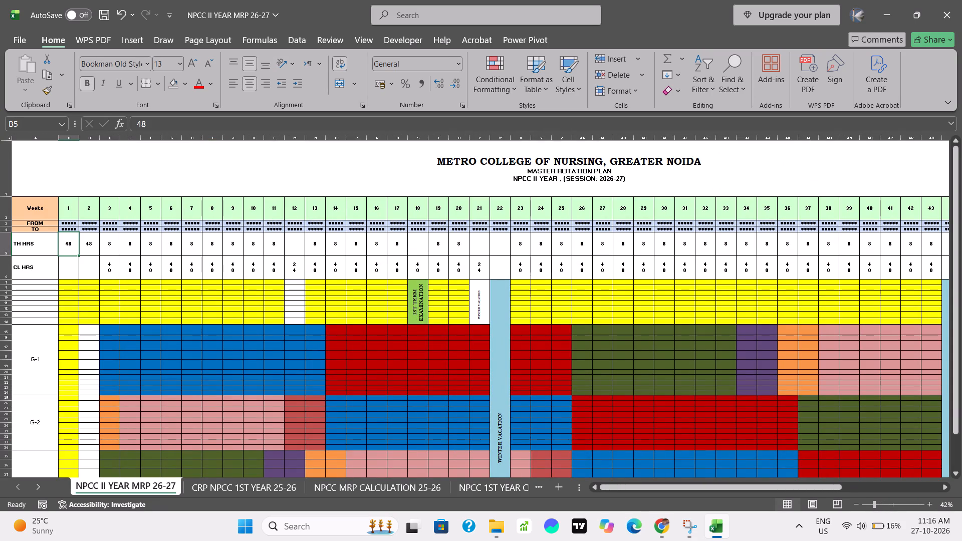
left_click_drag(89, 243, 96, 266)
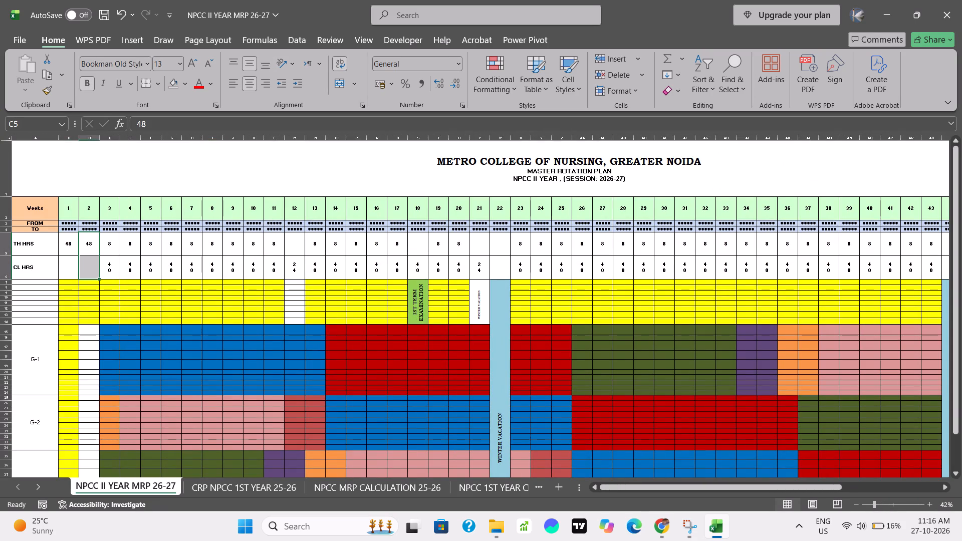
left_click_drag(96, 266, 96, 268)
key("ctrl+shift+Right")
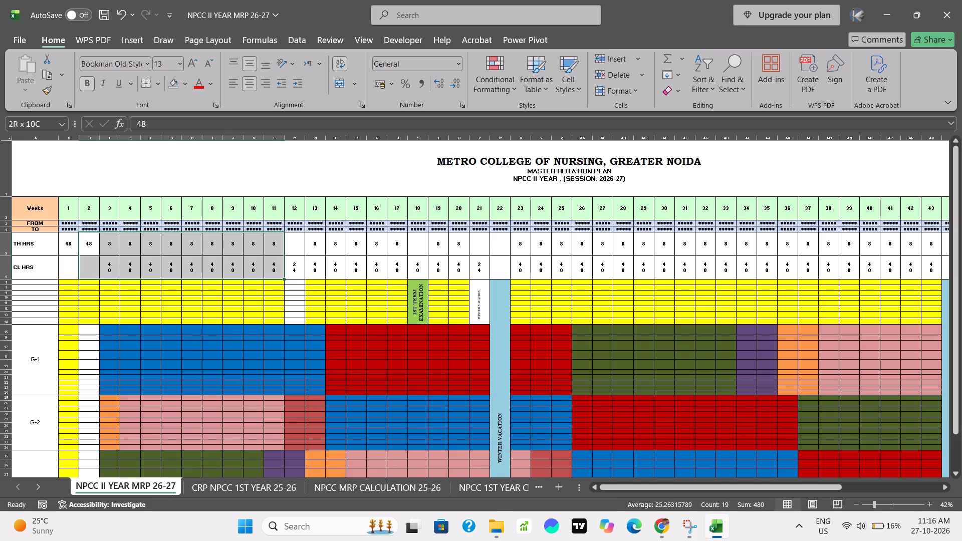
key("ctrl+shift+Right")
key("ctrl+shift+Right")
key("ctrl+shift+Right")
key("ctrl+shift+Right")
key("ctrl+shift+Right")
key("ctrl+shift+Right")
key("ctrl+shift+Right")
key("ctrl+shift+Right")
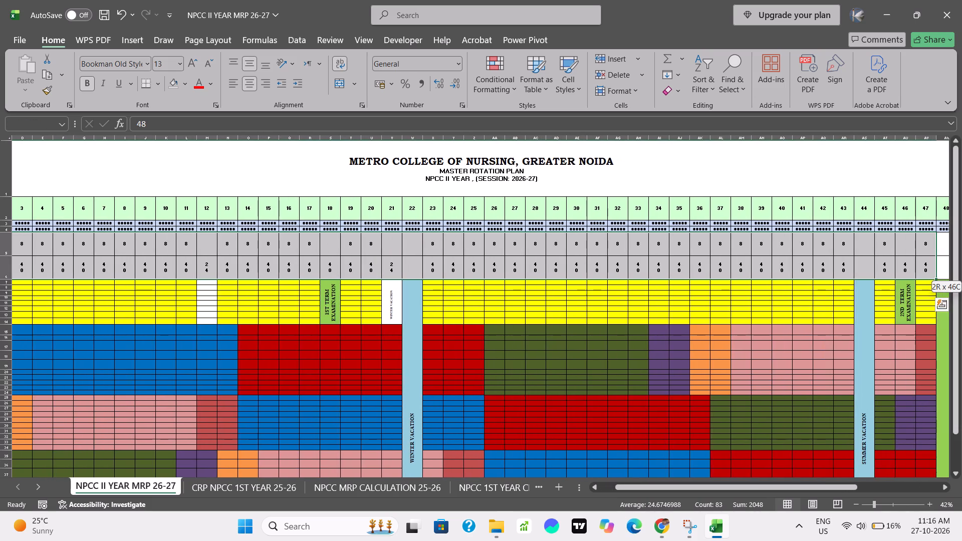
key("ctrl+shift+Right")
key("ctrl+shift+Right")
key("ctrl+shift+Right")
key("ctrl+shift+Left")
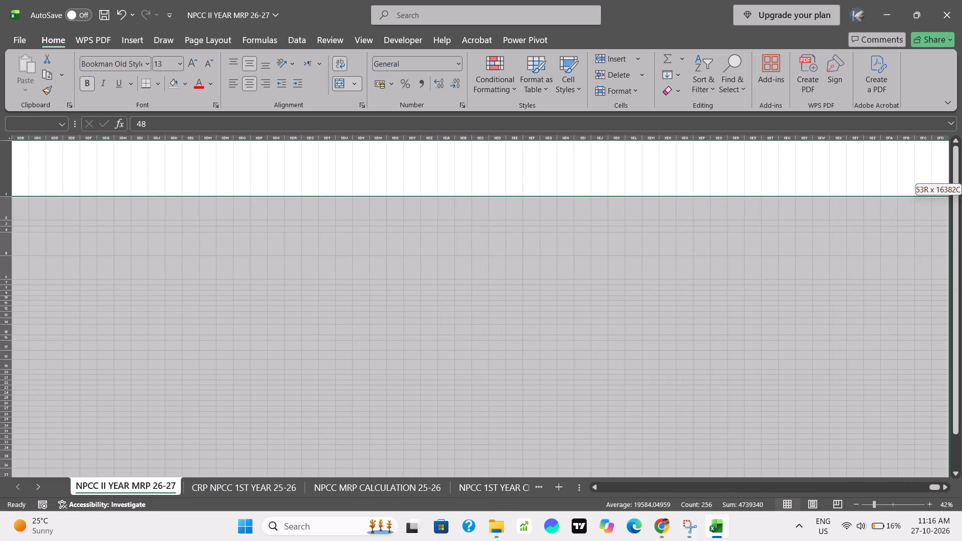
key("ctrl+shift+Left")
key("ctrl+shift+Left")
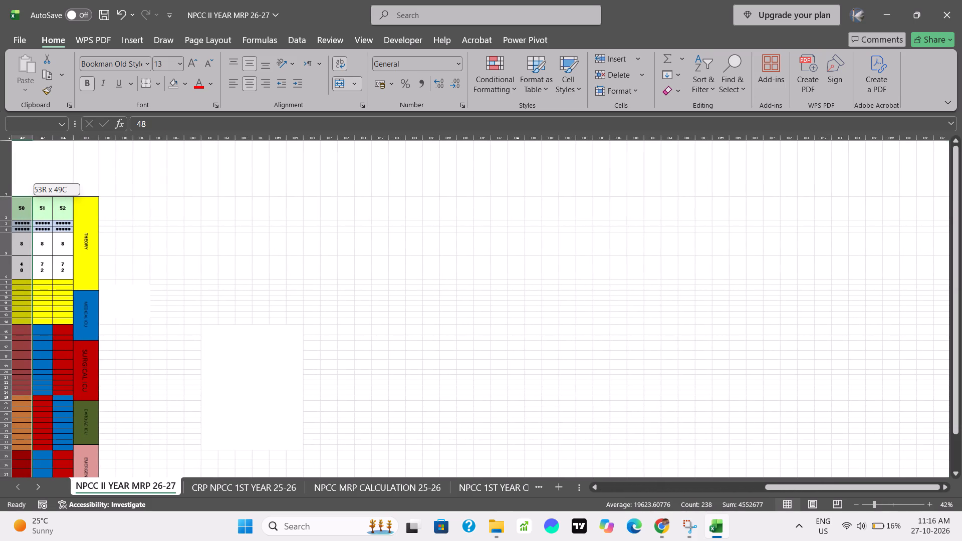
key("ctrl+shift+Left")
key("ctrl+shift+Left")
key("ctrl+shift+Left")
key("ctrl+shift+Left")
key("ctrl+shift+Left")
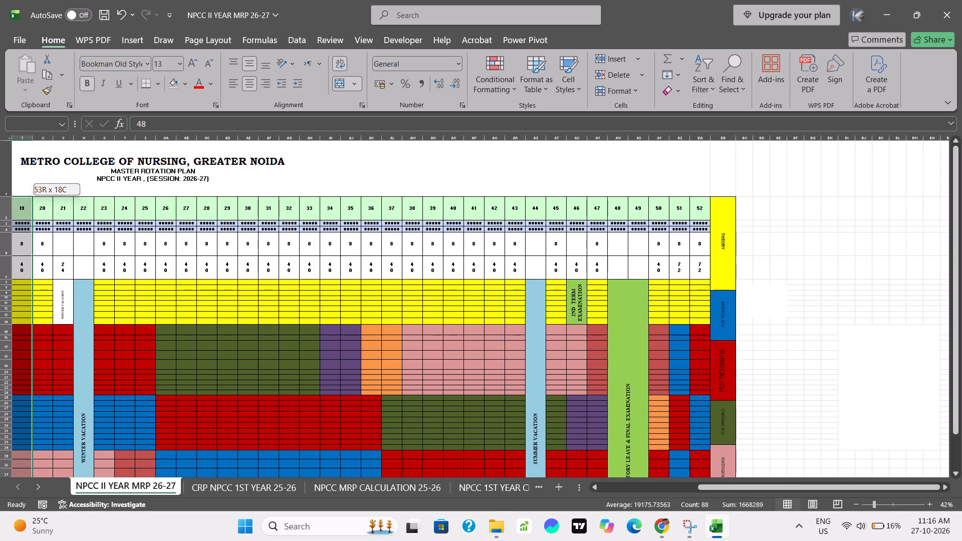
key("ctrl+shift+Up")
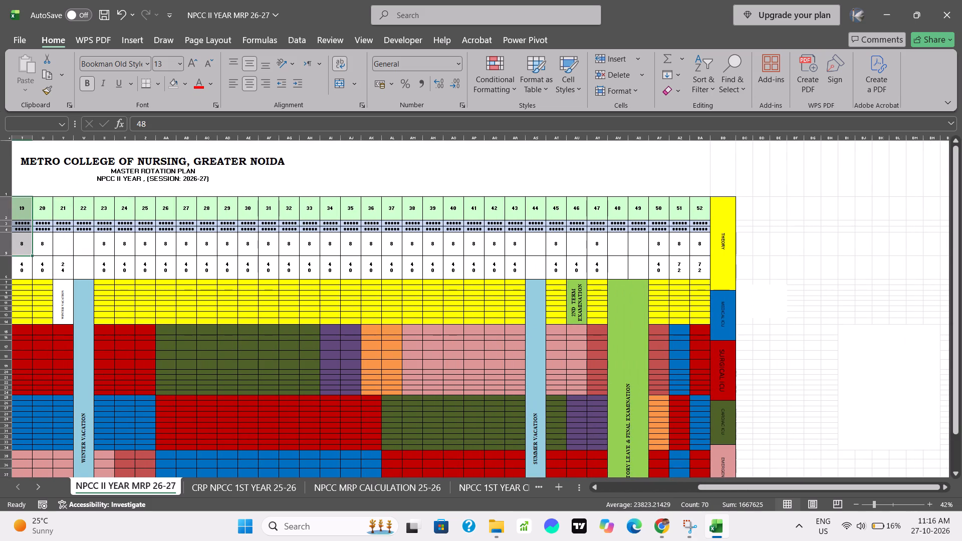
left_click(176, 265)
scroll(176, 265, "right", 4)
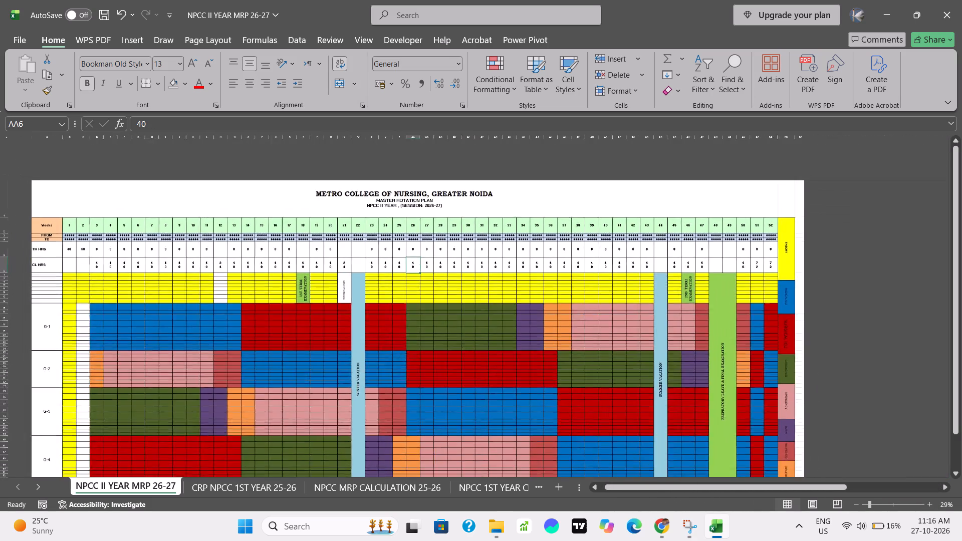
Clear the TH HRS and CL HRS values for weeks 2 to 52, cells C5 to BA6.
left_click(46, 208)
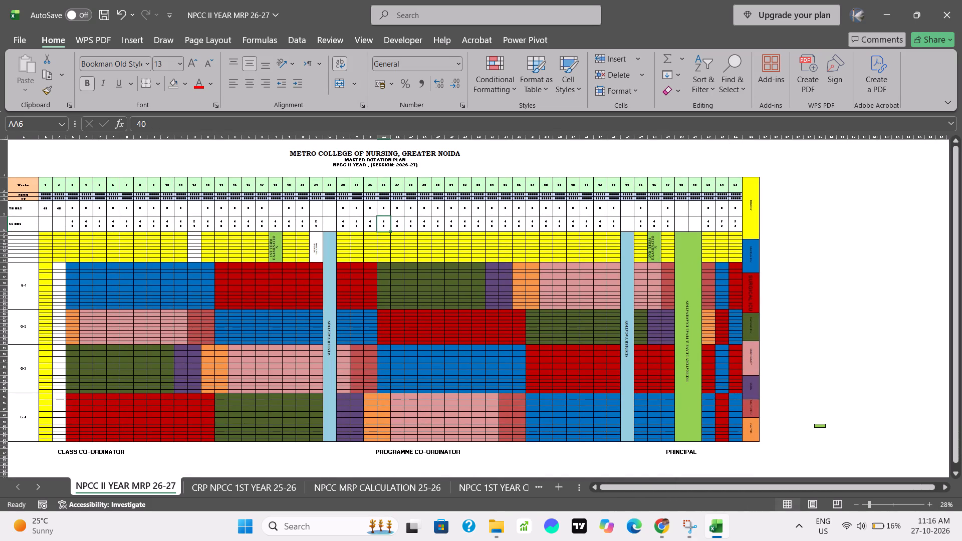
left_click_drag(60, 207, 60, 219)
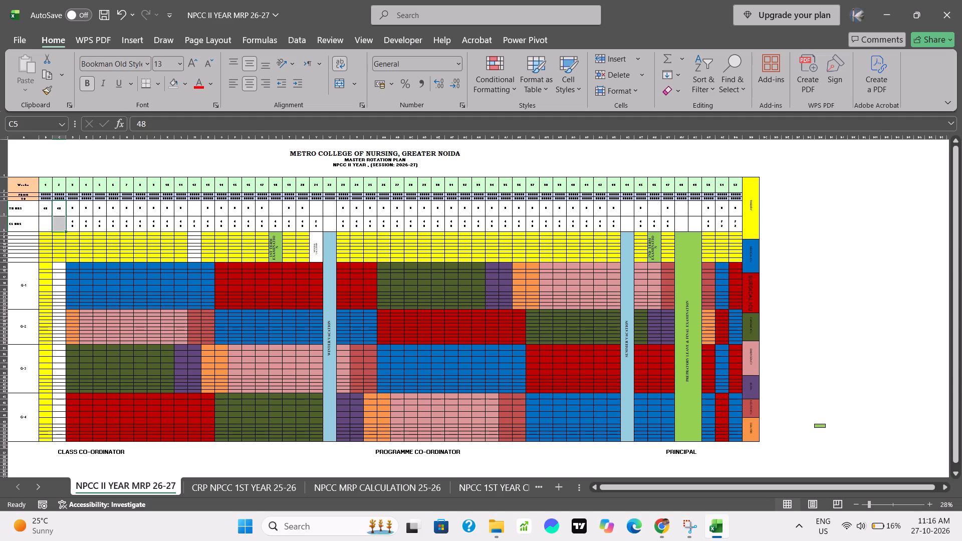
key("ctrl+shift+Right")
key("ctrl+shift+Right")
key("ctrl+shift+Right")
key("ctrl+shift+Right")
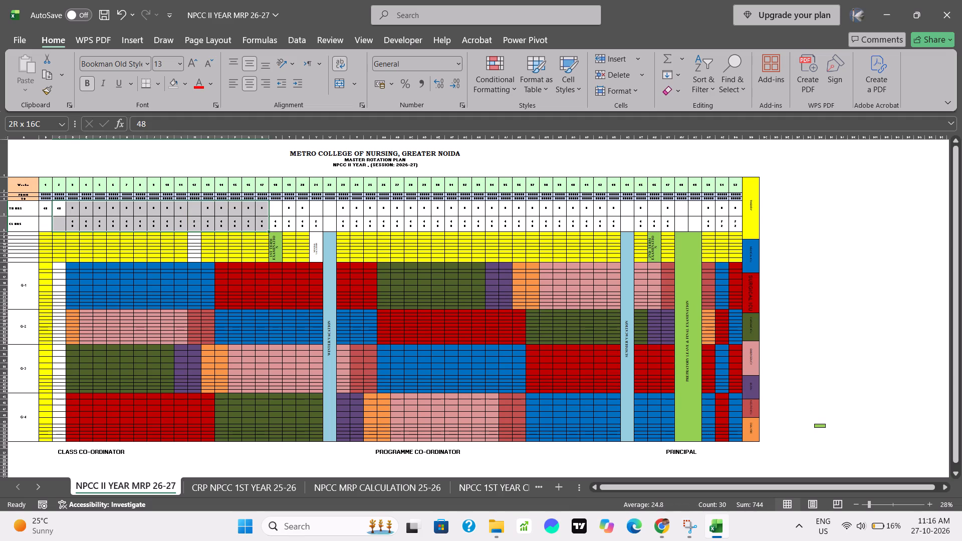
key("ctrl+shift+Right")
key("ctrl+shift+Right")
key("ctrl+shift+Right")
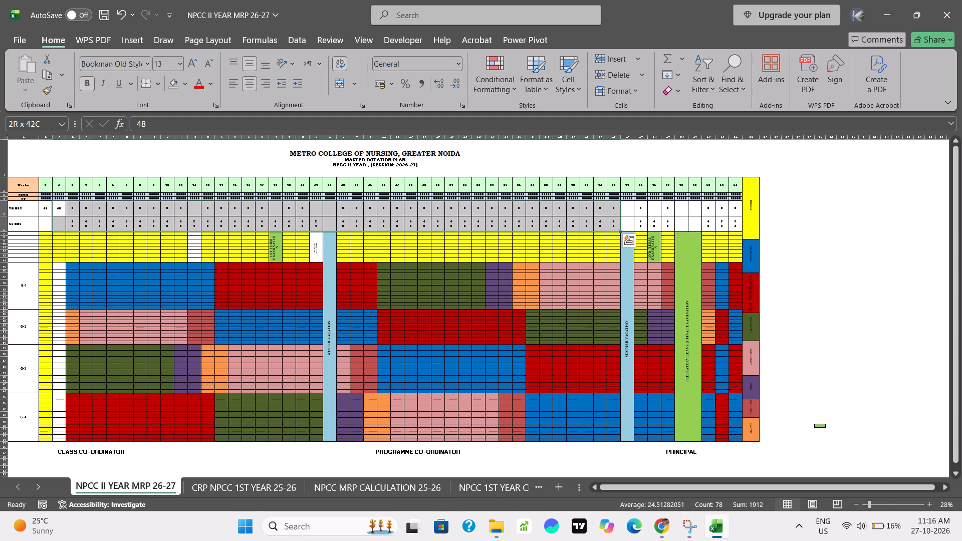
key("ctrl+shift+Right")
key("ctrl+shift+Right")
key("ctrl+shift+Right")
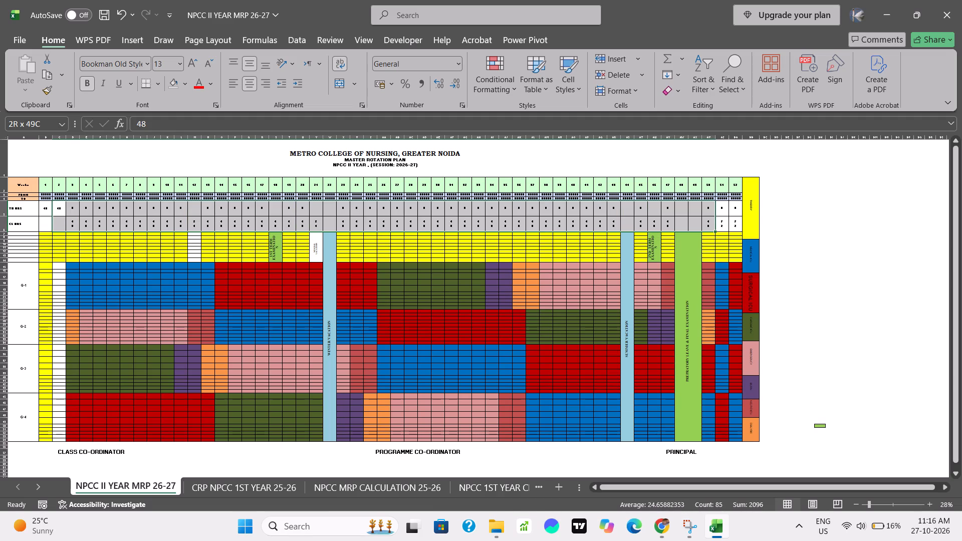
key("ctrl+shift+Right")
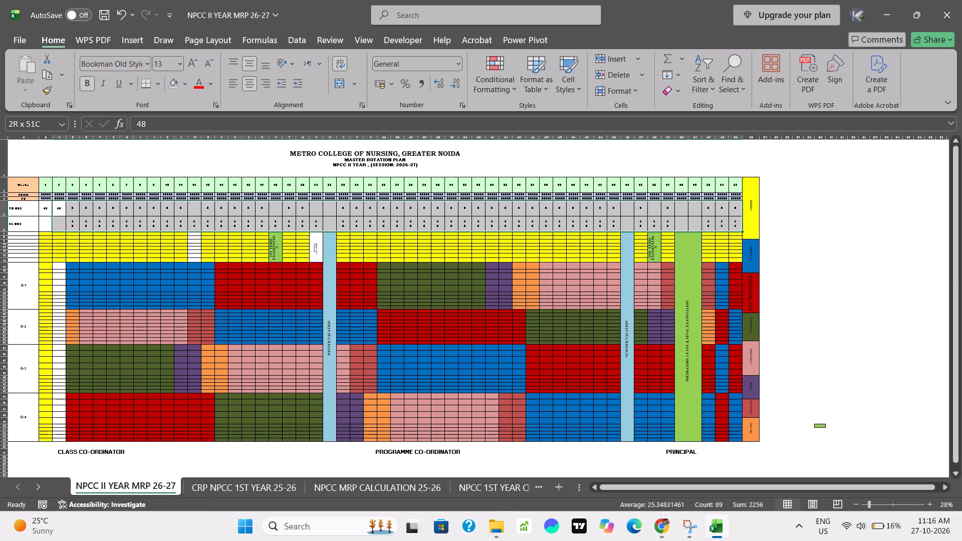
key("Delete")
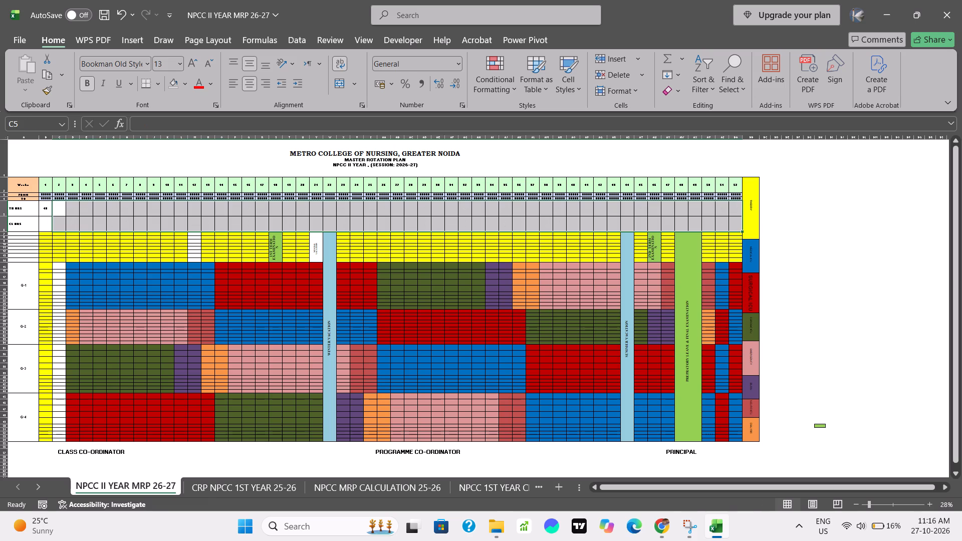
left_click(145, 281)
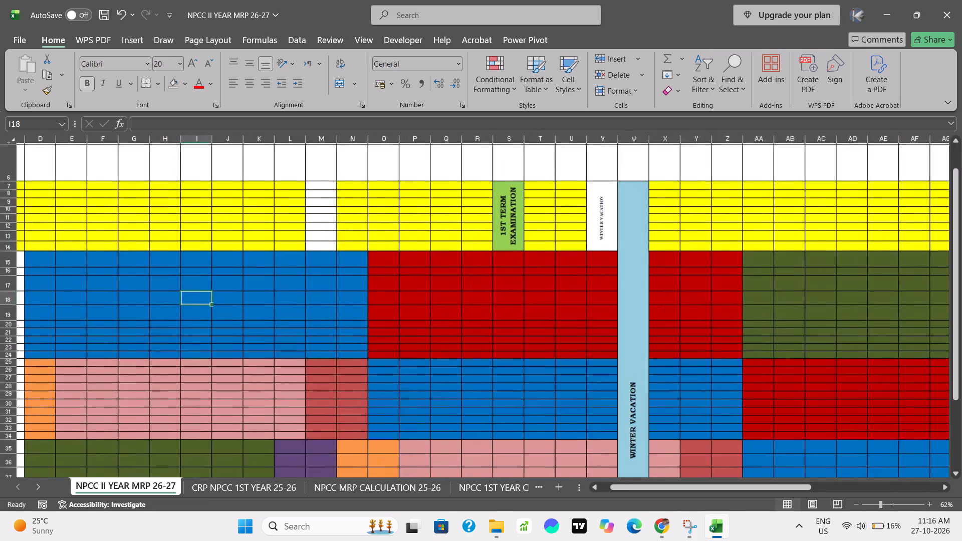
Centre the TH HRS and CL HRS row labels horizontally in cells A5 and A6.
scroll(106, 279, "right", 3)
scroll(106, 279, "up", 2)
scroll(106, 279, "right", 1)
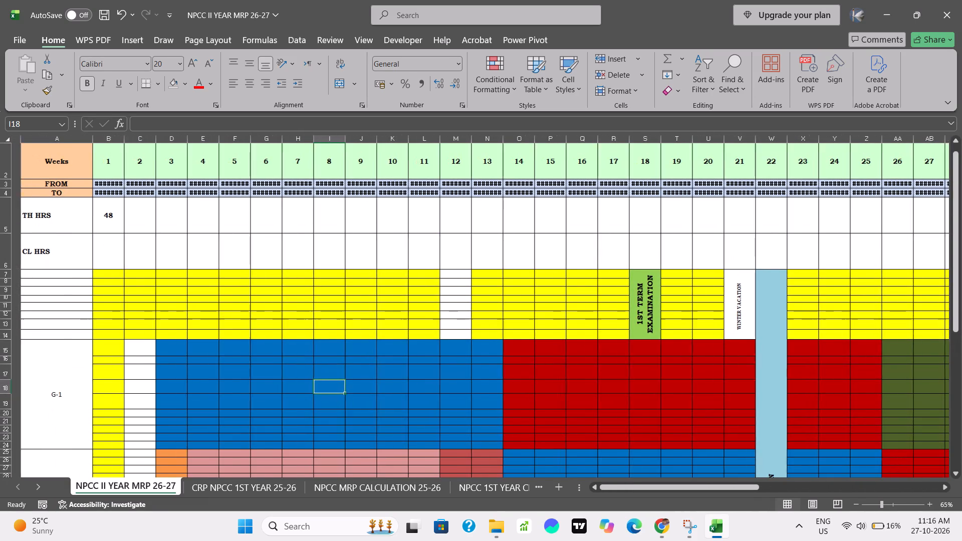
scroll(106, 279, "right", 1)
left_click_drag(52, 216, 56, 260)
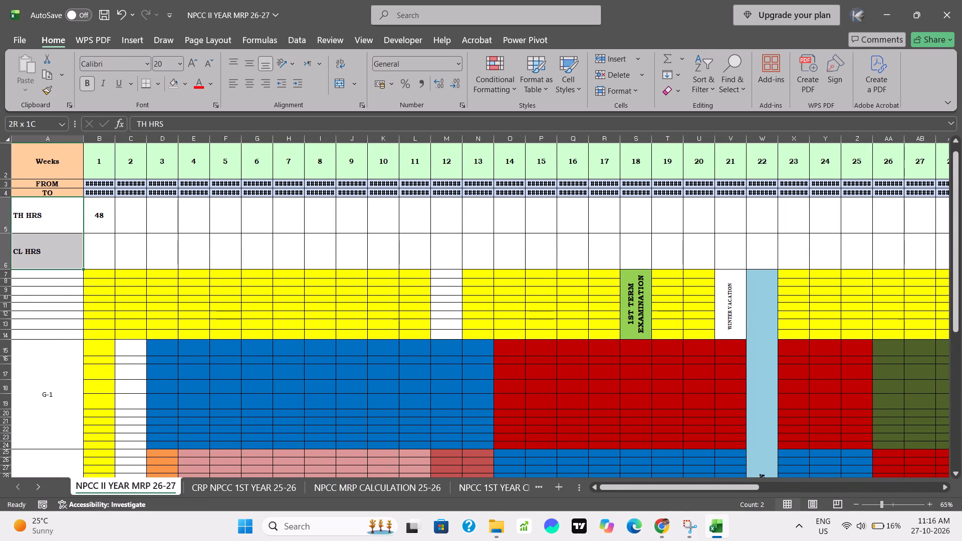
left_click_drag(56, 260, 56, 260)
left_click(252, 85)
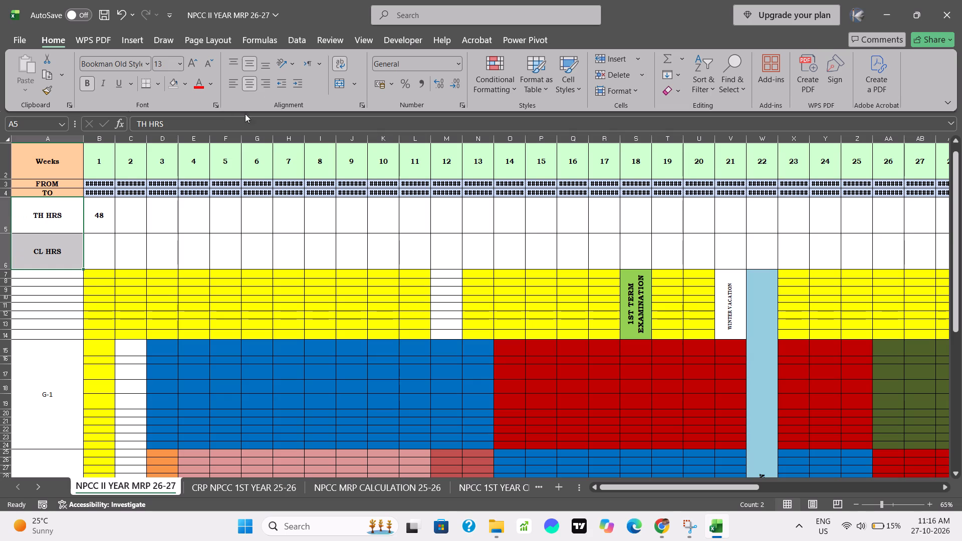
left_click(202, 363)
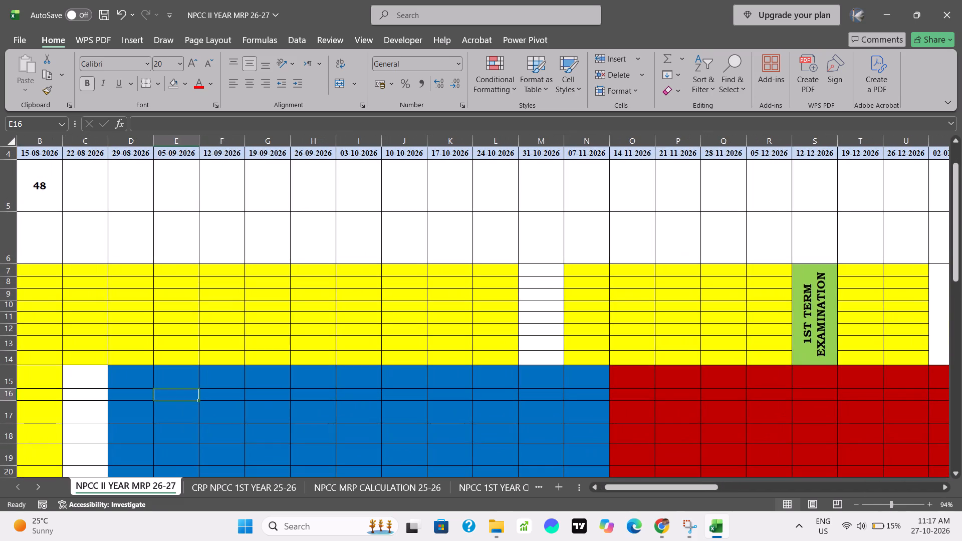
Examine the FROM and TO dates against the term examination and winter vacation columns for weeks 1 to 30.
scroll(209, 284, "up", 1)
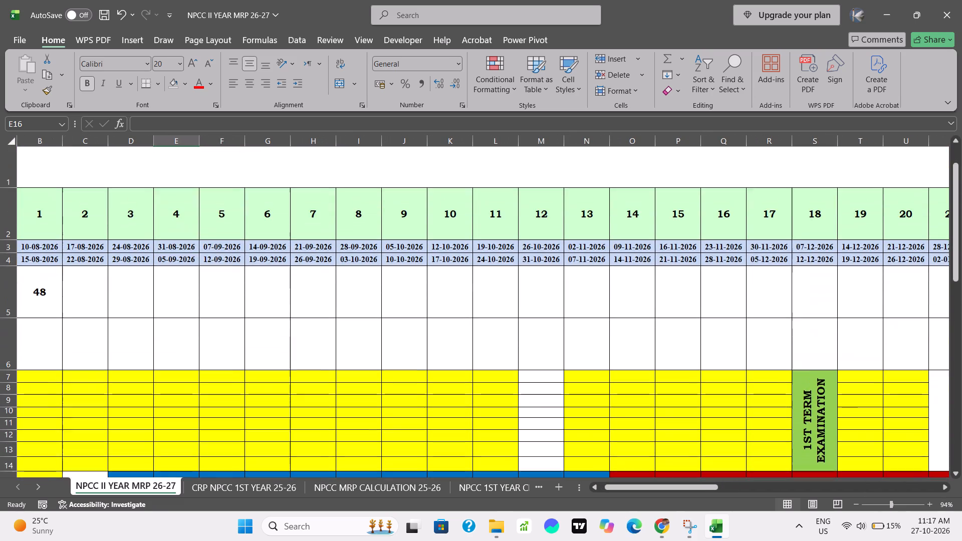
scroll(209, 284, "up", 1)
scroll(462, 293, "left", 7)
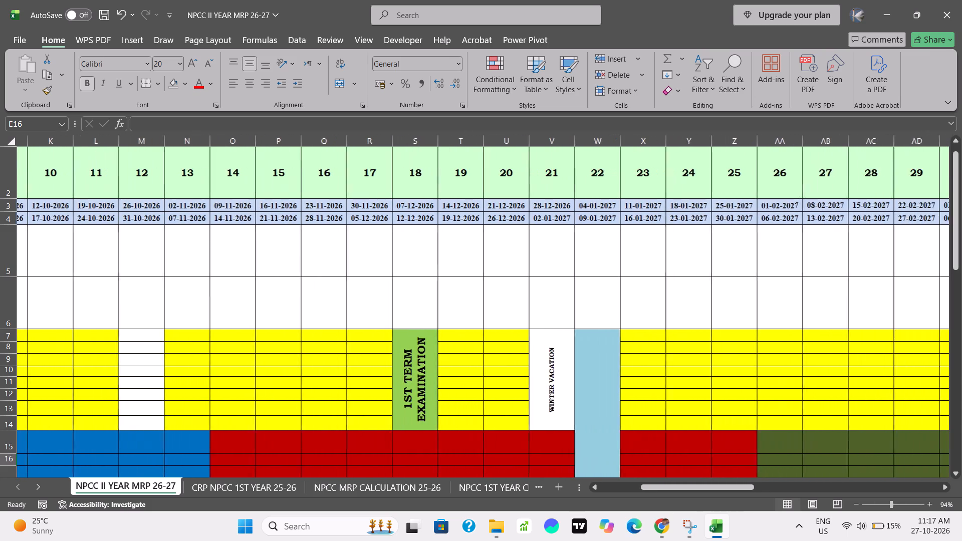
scroll(462, 293, "left", 1)
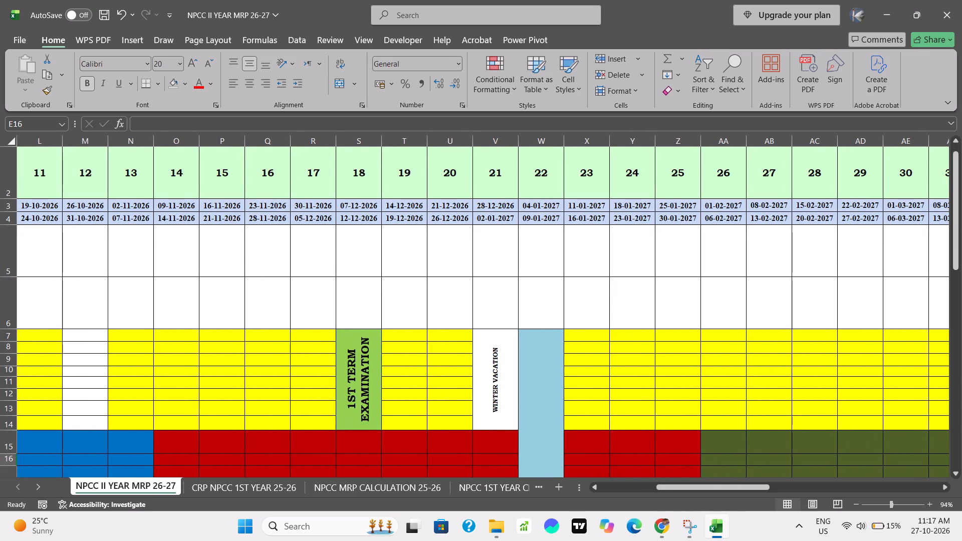
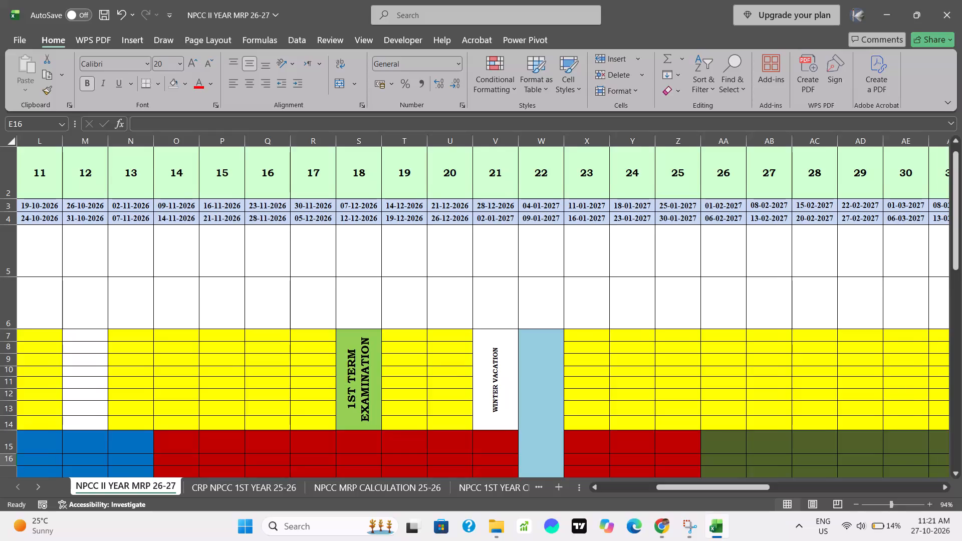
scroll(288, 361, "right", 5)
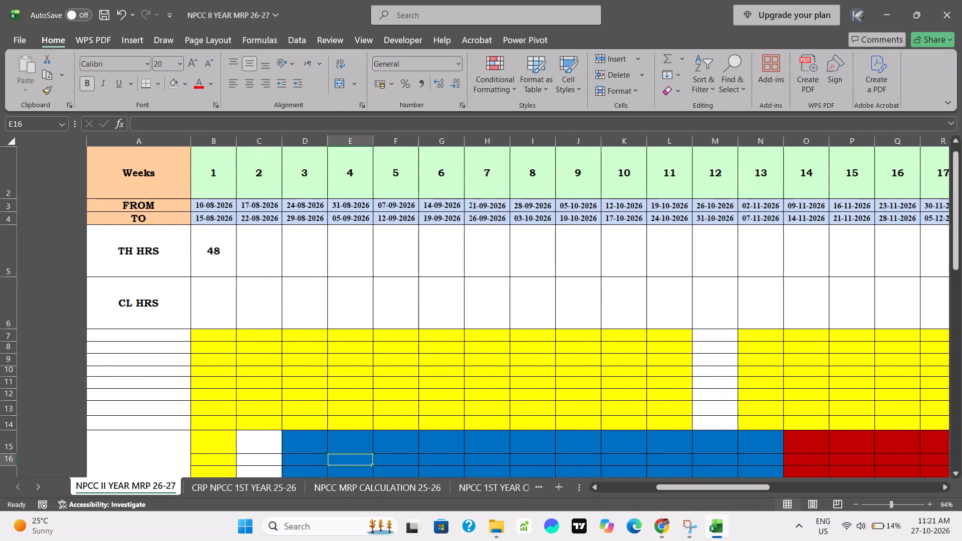